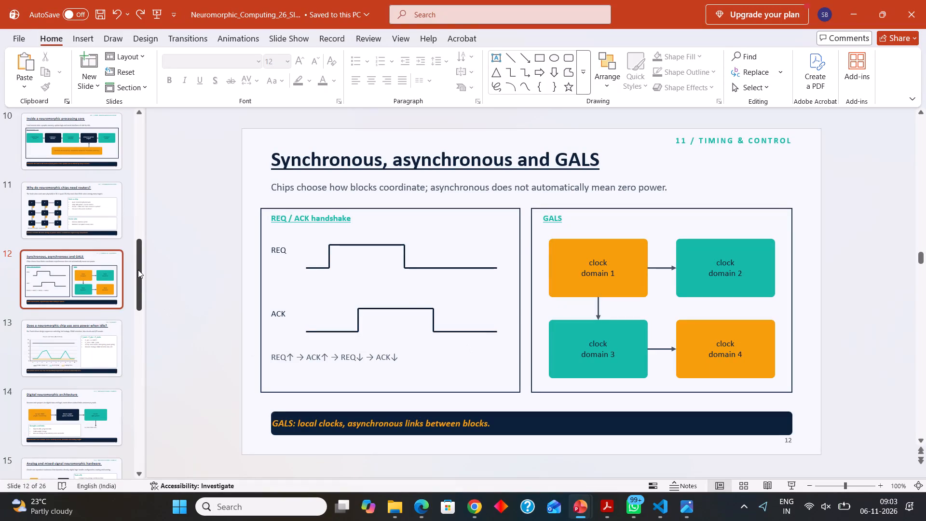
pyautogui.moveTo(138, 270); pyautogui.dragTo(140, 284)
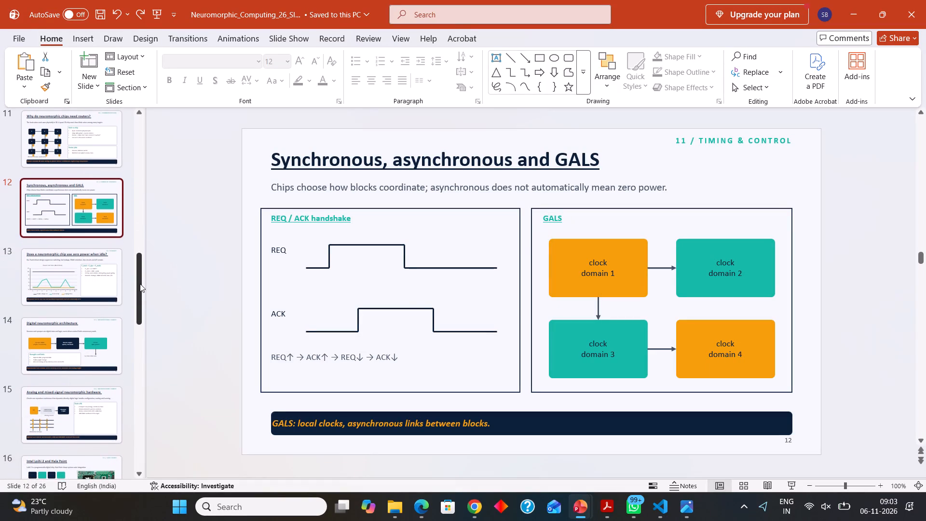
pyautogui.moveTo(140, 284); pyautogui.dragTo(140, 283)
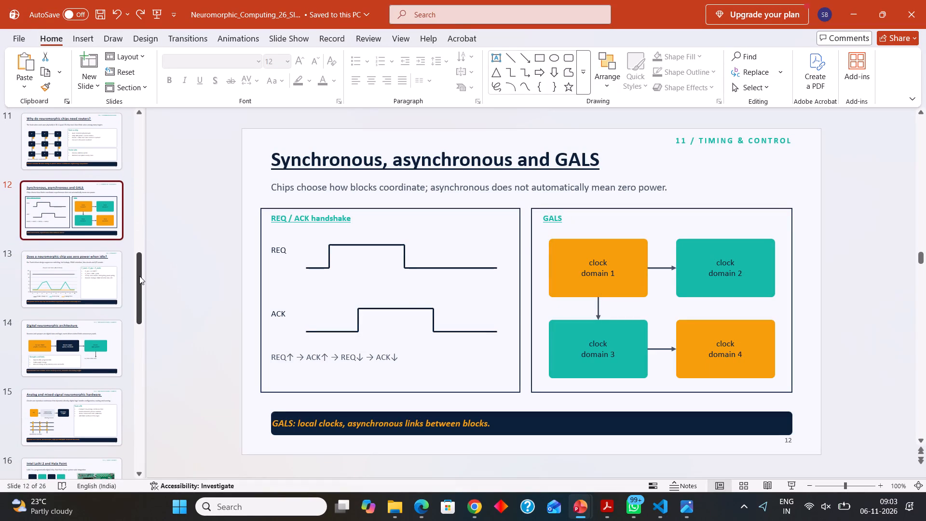
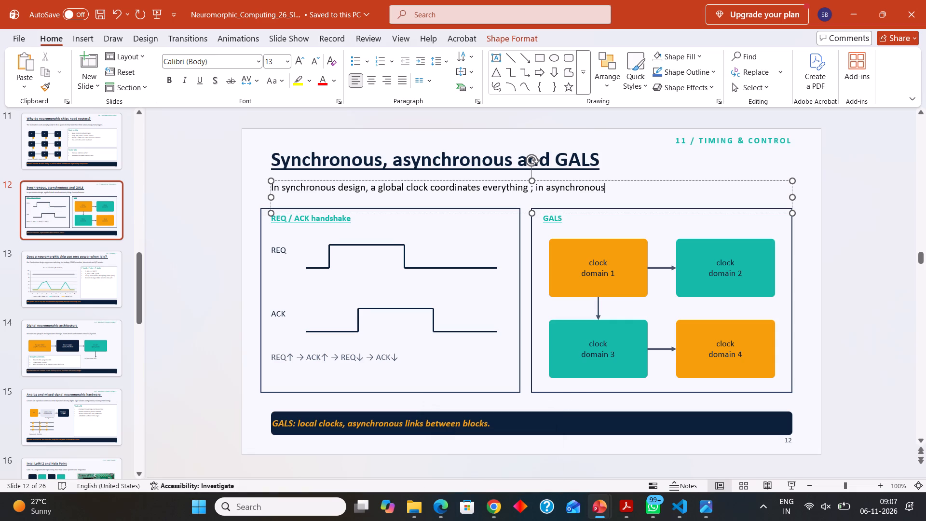
pyautogui.write(',')
pyautogui.press('space')
pyautogui.write('no')
pyautogui.press('space')
pyautogui.write('global clock edge')
pyautogui.write(', thi')
pyautogui.press('BackSpace')
pyautogui.write('us saves power when')
pyautogui.press('space')
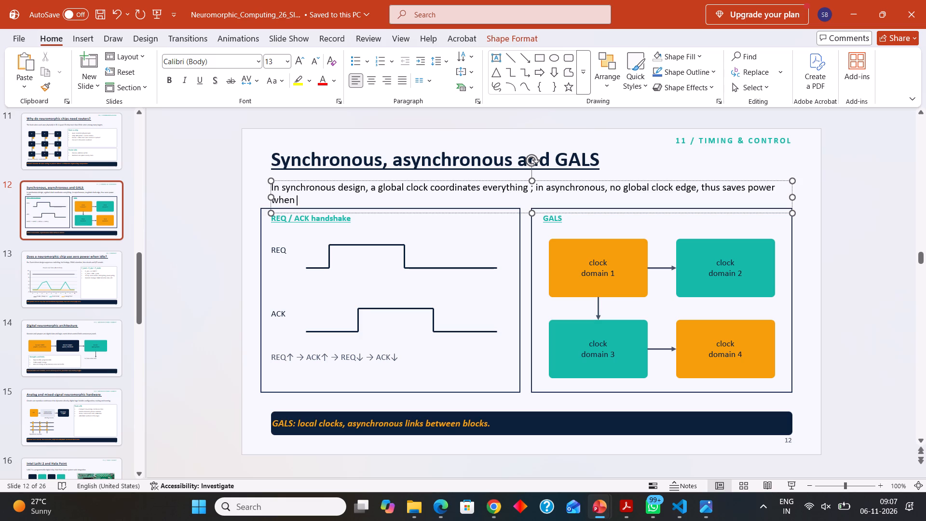
pyautogui.write('no use')
pyautogui.write('ful work')
# Move the slide 12 subtitle text box slightly up, closer to the title.
pyautogui.click(603, 179)
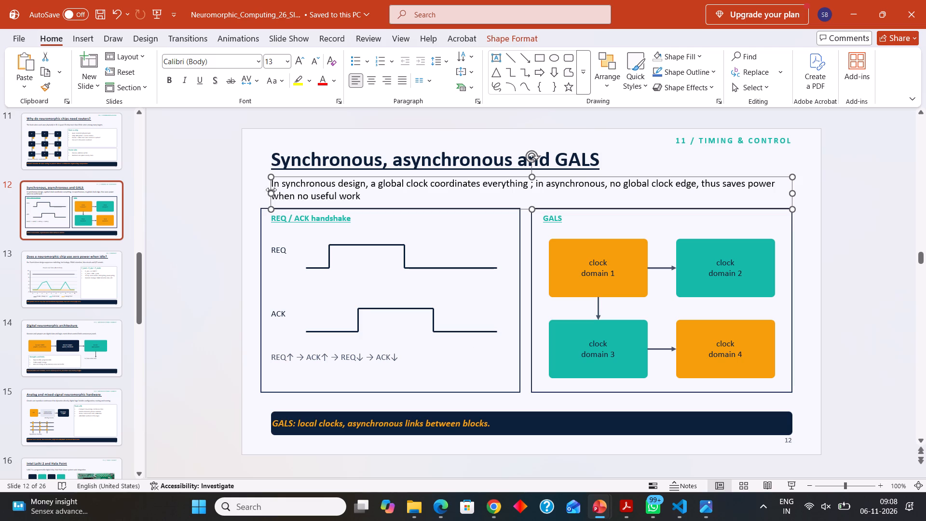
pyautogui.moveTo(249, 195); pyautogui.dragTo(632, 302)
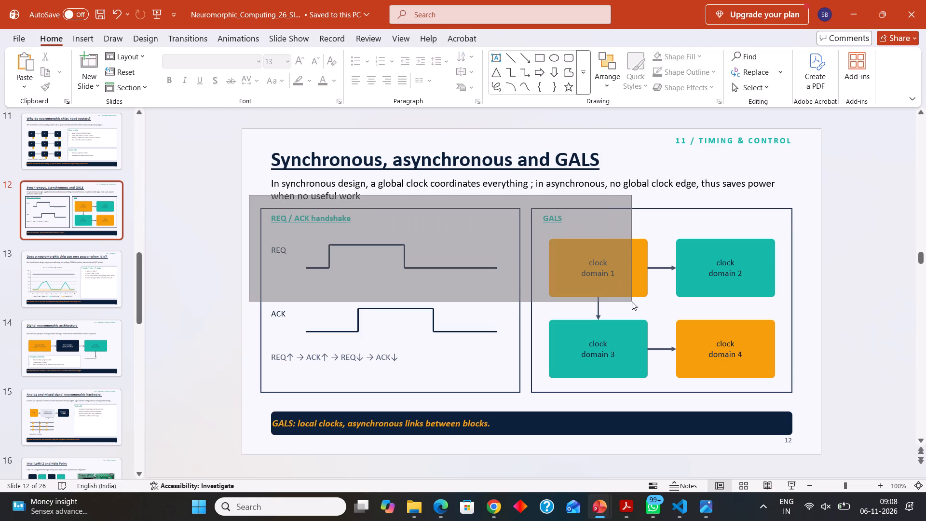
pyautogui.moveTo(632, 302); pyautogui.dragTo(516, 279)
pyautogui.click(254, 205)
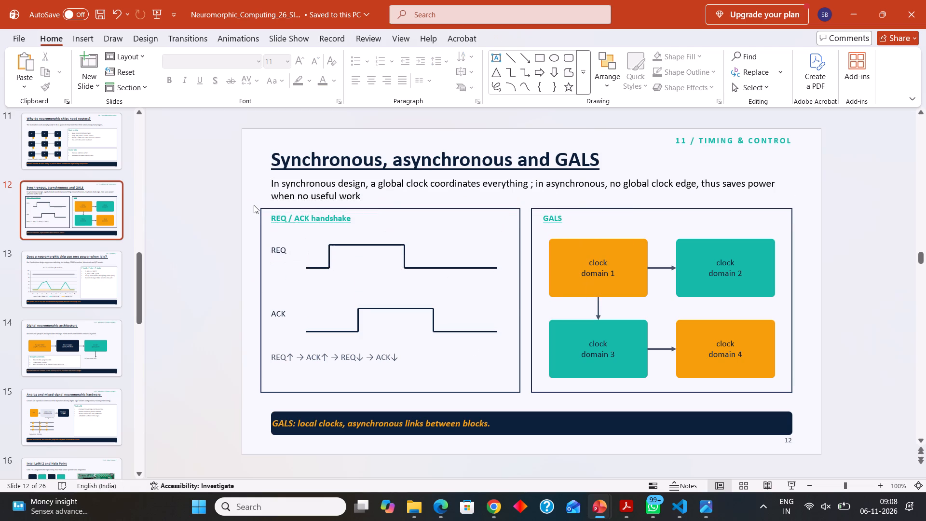
# Select all the REQ / ACK handshake and GALS diagram objects together and nudge them down to just above the bottom banner.
pyautogui.moveTo(254, 203); pyautogui.dragTo(803, 391)
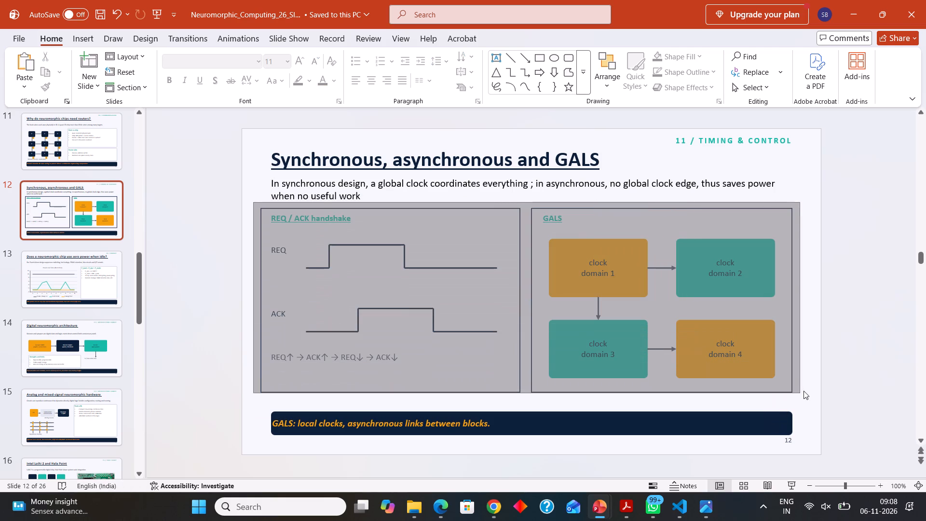
pyautogui.moveTo(803, 391); pyautogui.dragTo(800, 401)
pyautogui.press('Down')
pyautogui.press('Down')
pyautogui.press('Down')
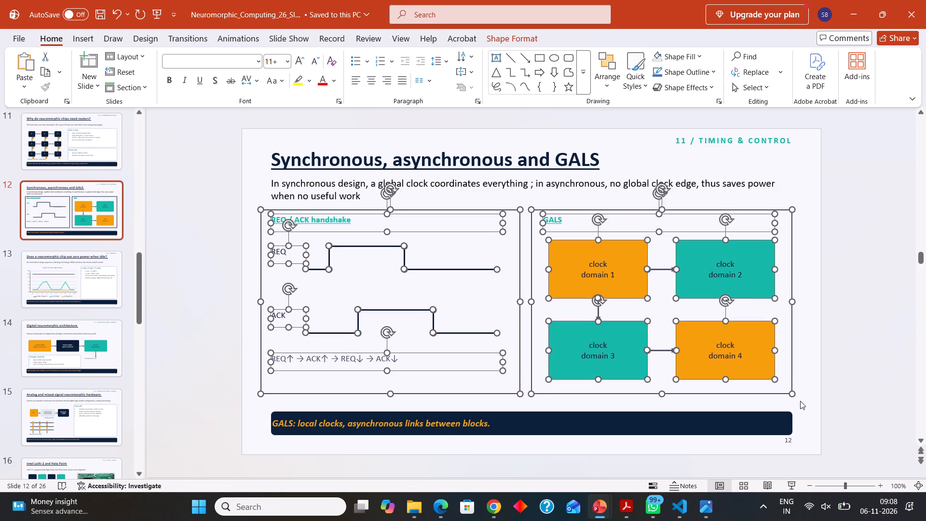
pyautogui.press('Down')
pyautogui.press('Down')
pyautogui.press('Down')
pyautogui.press('Down')
pyautogui.press('Down')
pyautogui.press('Down')
pyautogui.press('Down')
pyautogui.press('Down')
pyautogui.press('Down')
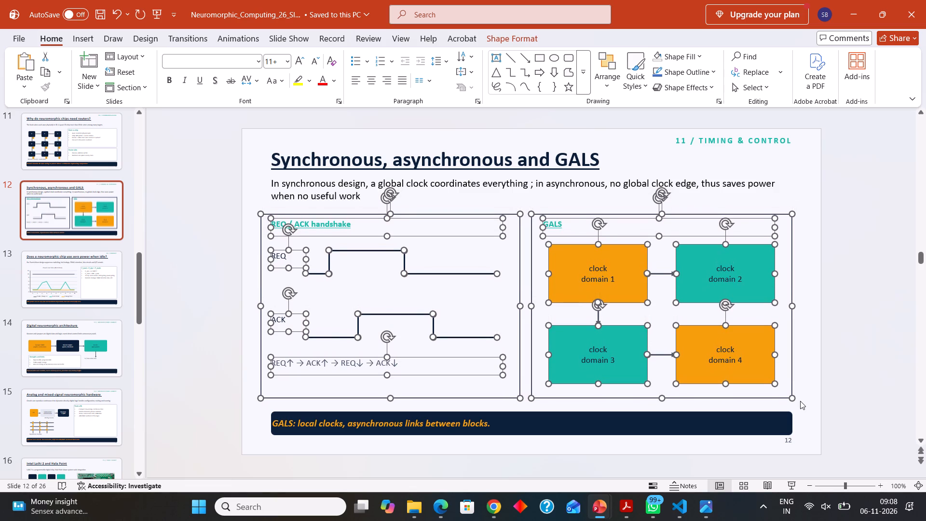
pyautogui.press('Down')
pyautogui.press('Down')
pyautogui.press('Down')
pyautogui.press('Down')
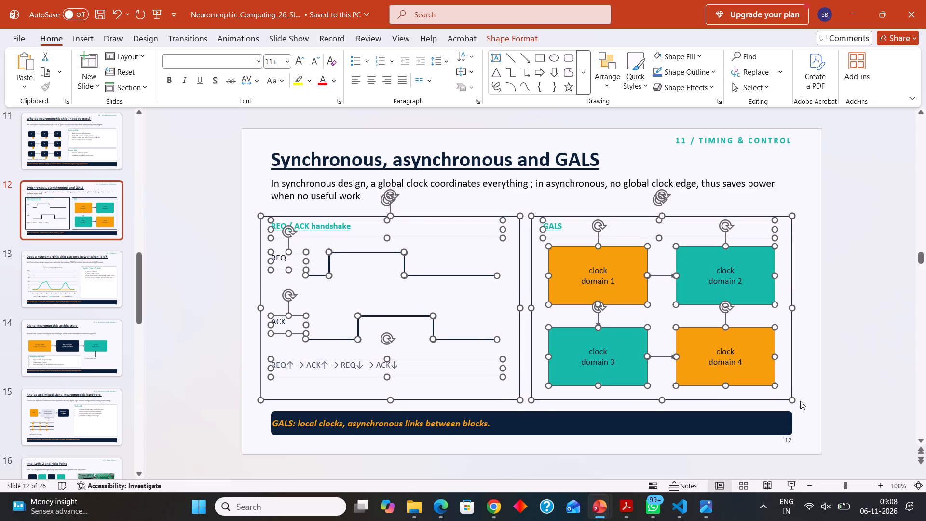
pyautogui.press('Down')
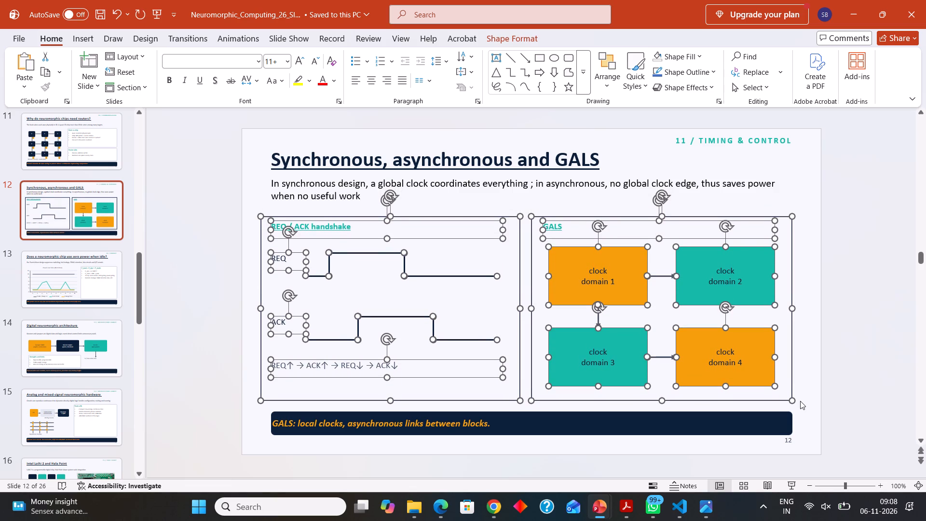
pyautogui.press('Down')
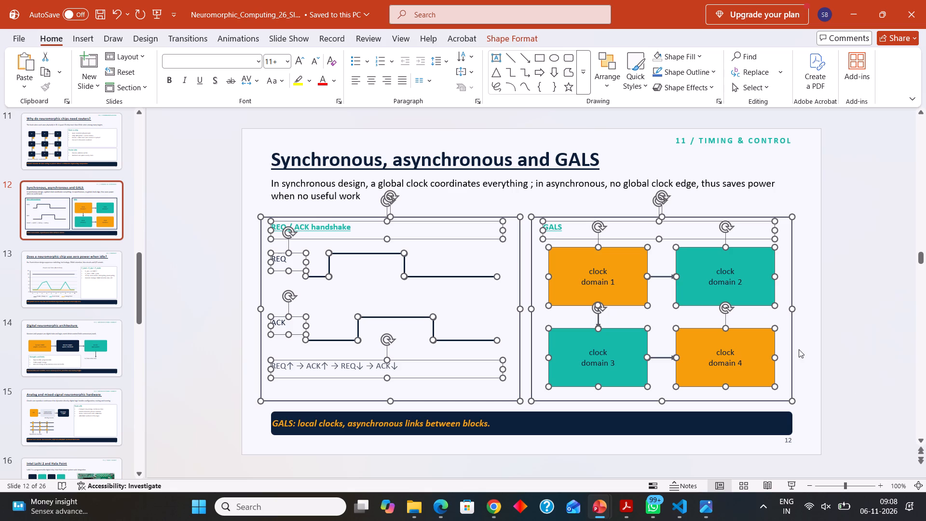
pyautogui.click(833, 349)
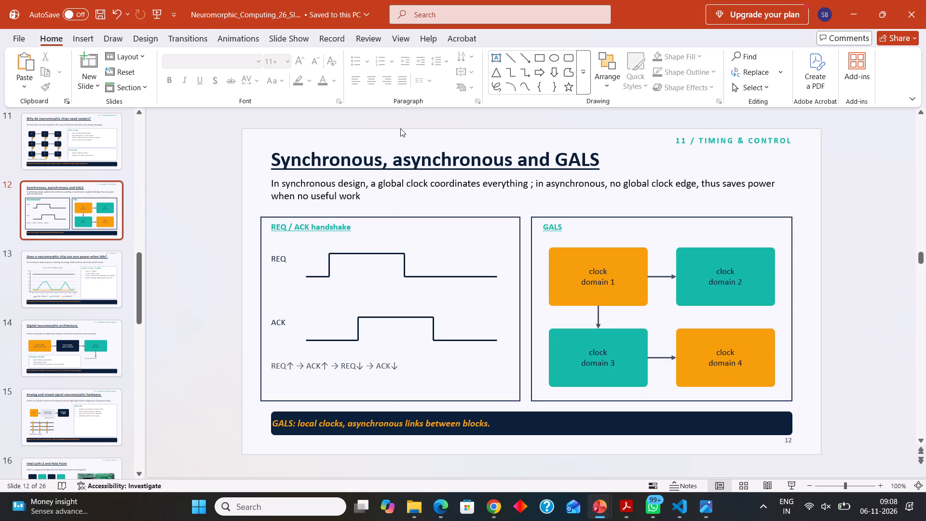
# Move the slide 12 subtitle text box down in small nudges until it sits just above the two diagram panels.
pyautogui.click(345, 193)
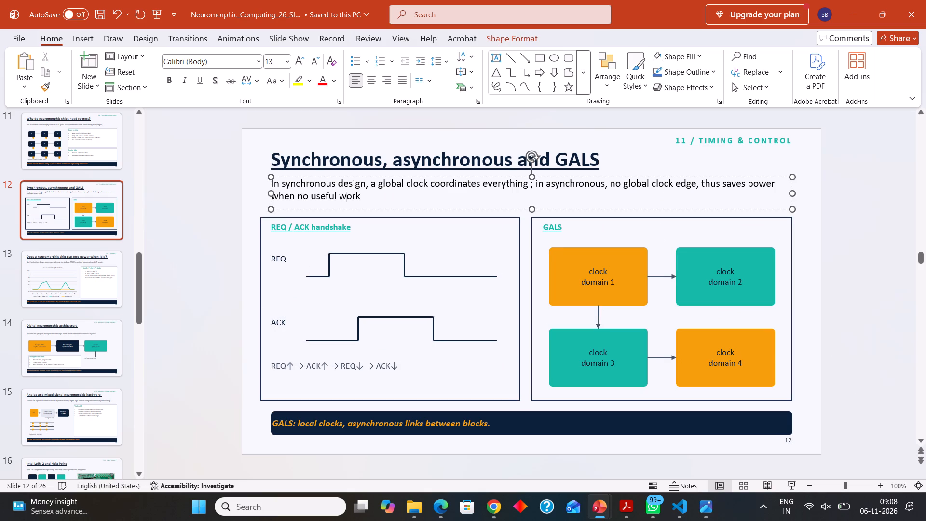
pyautogui.click(626, 175)
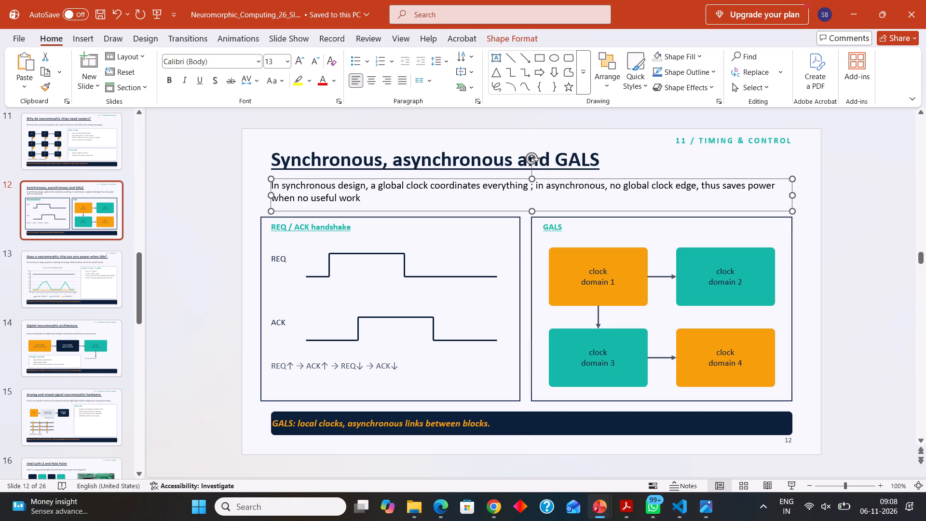
pyautogui.click(416, 199)
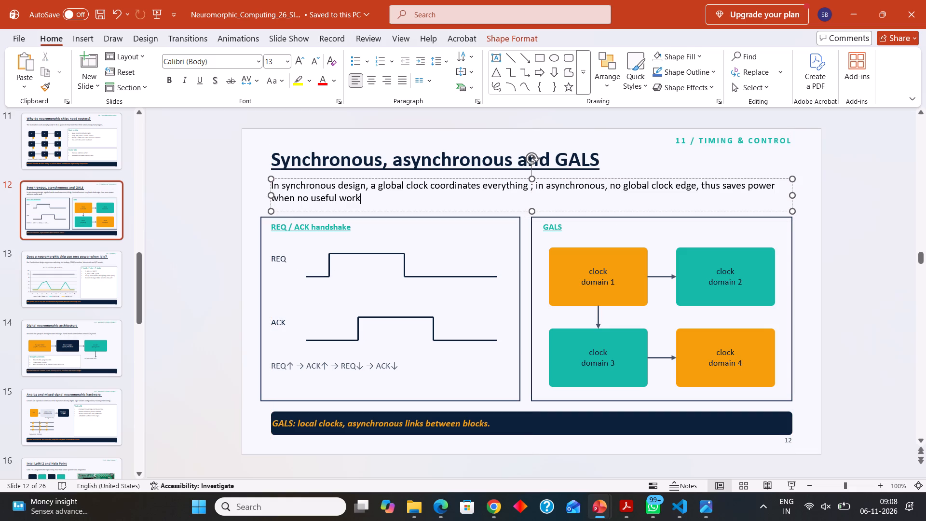
pyautogui.click(846, 229)
pyautogui.click(653, 191)
pyautogui.click(684, 179)
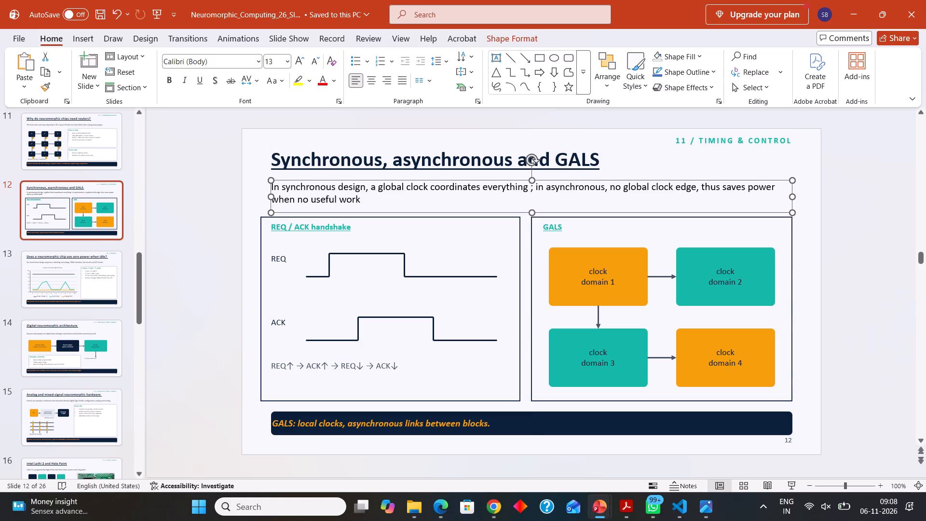
pyautogui.click(708, 180)
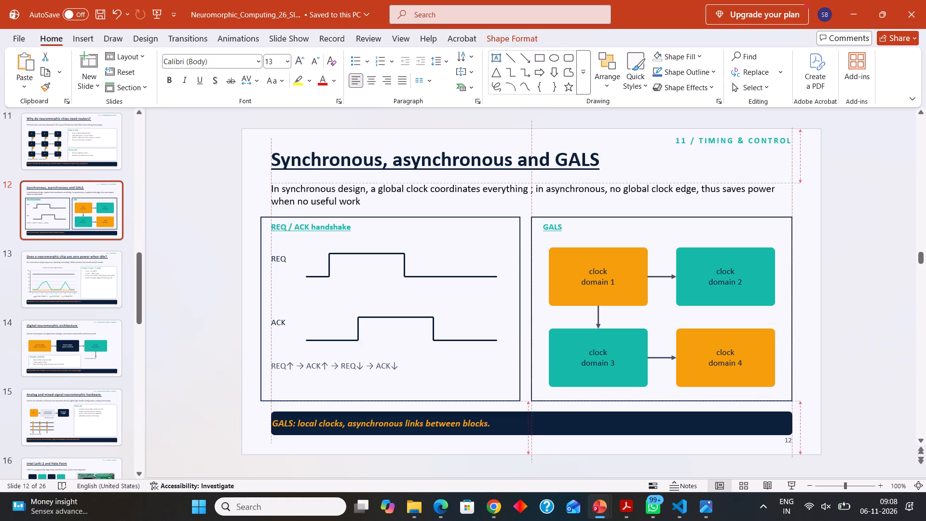
pyautogui.click(865, 253)
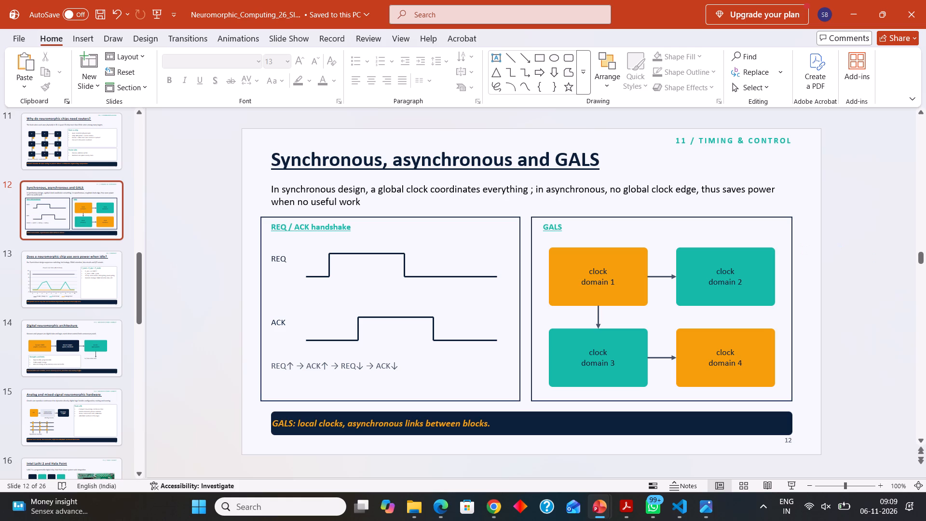
# Go to slide 13, on whether a neuromorphic chip uses zero power when idle.
pyautogui.press('Right')
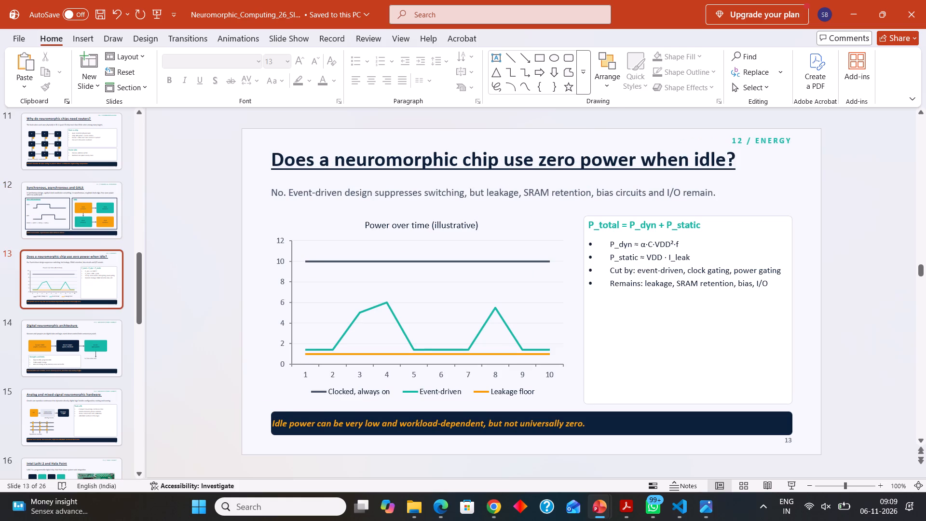
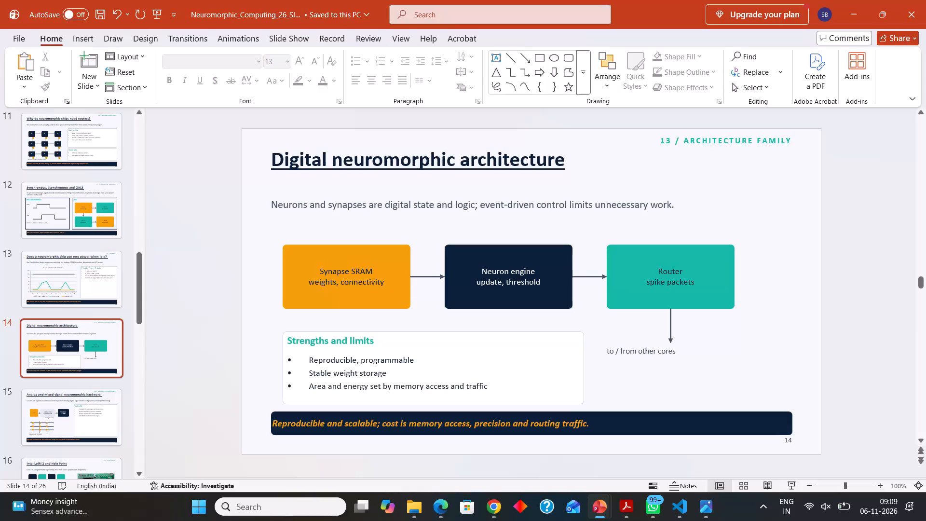
pyautogui.press('Left')
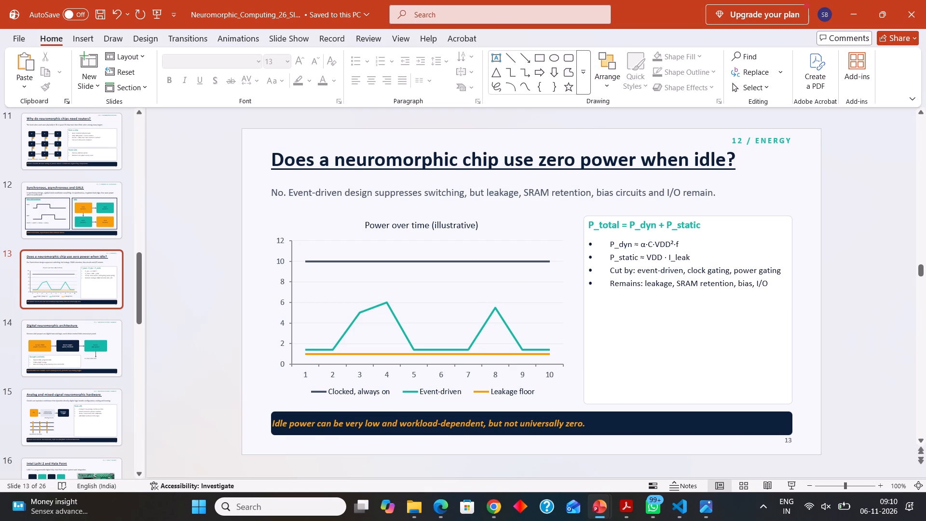
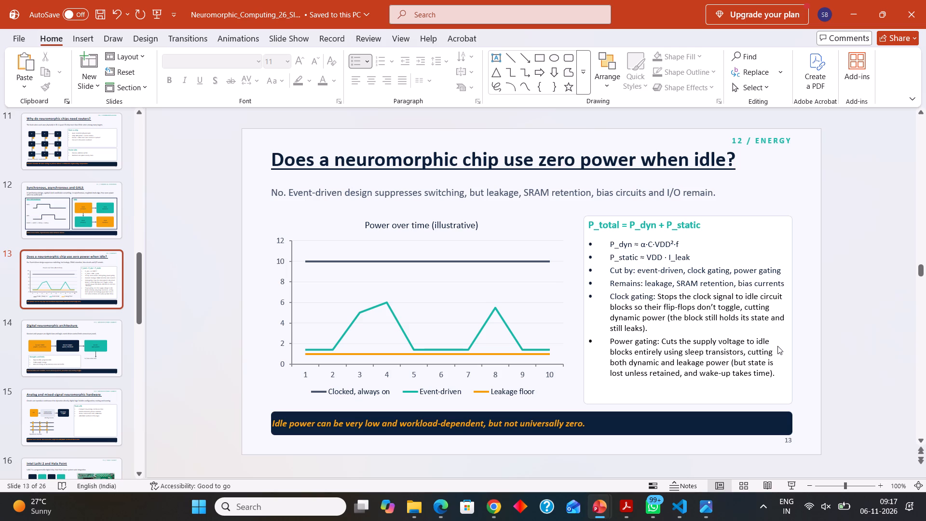
# On slide 5, change the second Hodgkin-Huxley bullet to "4 state variables, all exponential".
pyautogui.press('Left')
pyautogui.press('Left')
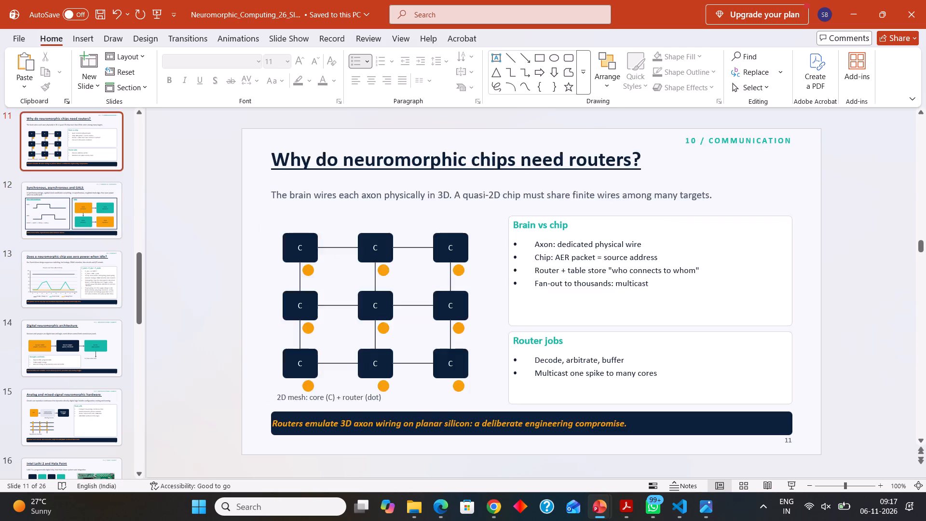
pyautogui.press('Left')
pyautogui.press('Left')
pyautogui.press('Left')
pyautogui.press('Left')
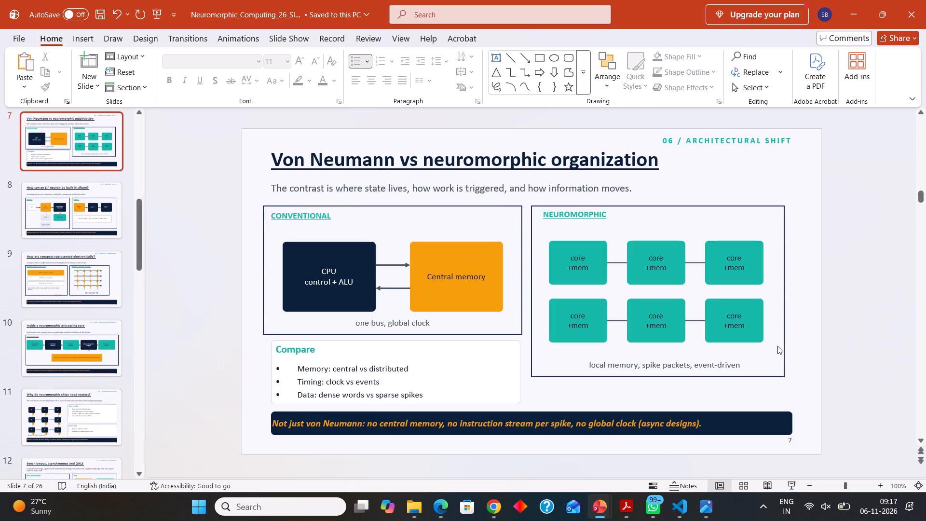
pyautogui.press('Left')
pyautogui.press('Left')
pyautogui.press('Left')
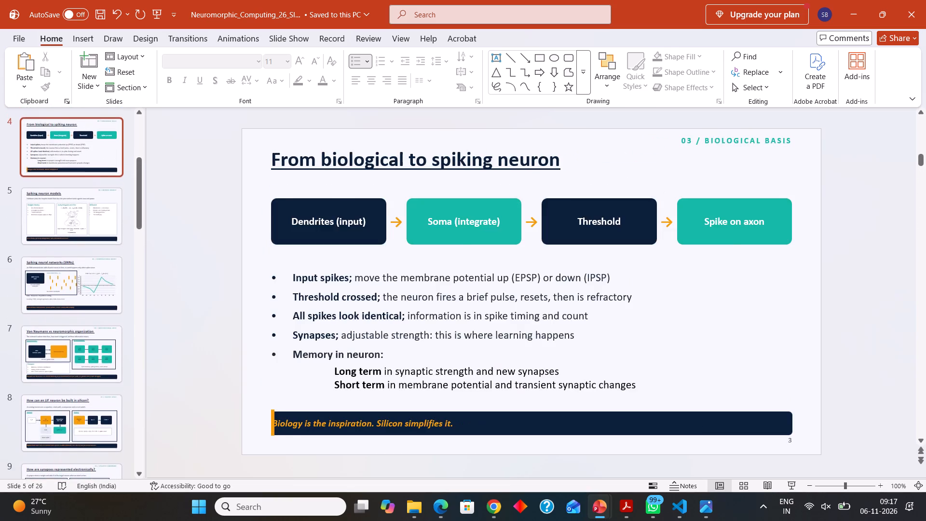
pyautogui.press('Left')
pyautogui.press('Right')
pyautogui.press('Right')
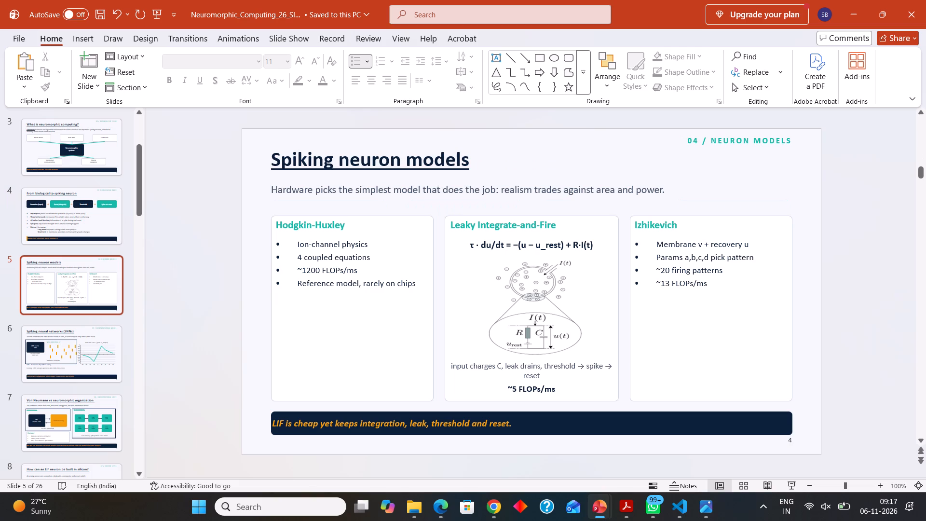
pyautogui.click(374, 258)
pyautogui.press('BackSpace')
pyautogui.press('BackSpace')
pyautogui.press('BackSpace')
pyautogui.press('BackSpace')
pyautogui.press('BackSpace')
pyautogui.press('BackSpace')
pyautogui.press('BackSpace')
pyautogui.press('BackSpace')
pyautogui.press('BackSpace')
pyautogui.press('BackSpace')
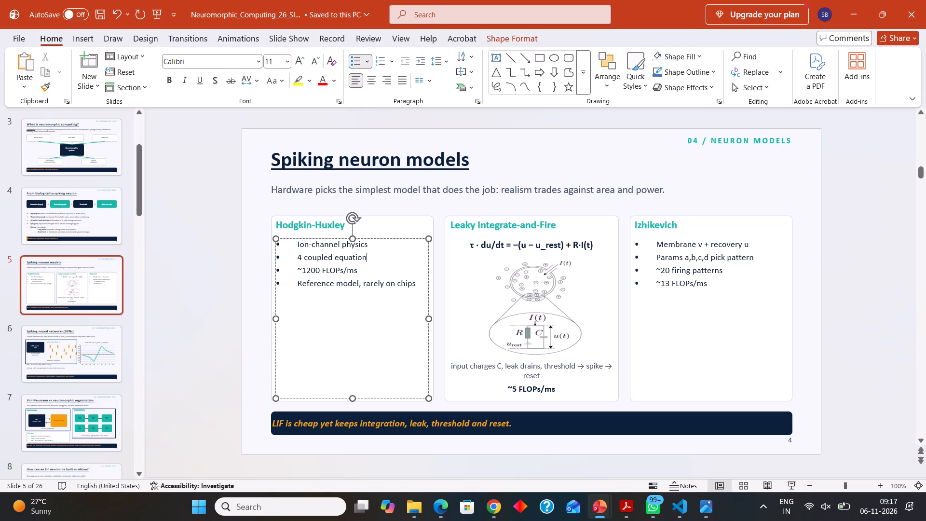
pyautogui.press('BackSpace')
pyautogui.press('BackSpace')
pyautogui.press('BackSpace')
pyautogui.press('BackSpace')
pyautogui.press('BackSpace')
pyautogui.press('BackSpace')
pyautogui.press('BackSpace')
pyautogui.write('state variables, all exponential')
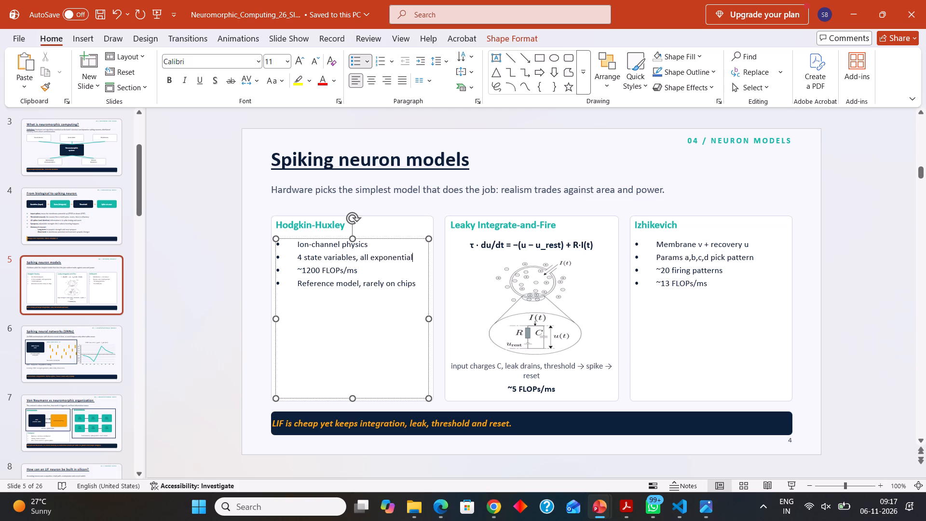
pyautogui.click(885, 347)
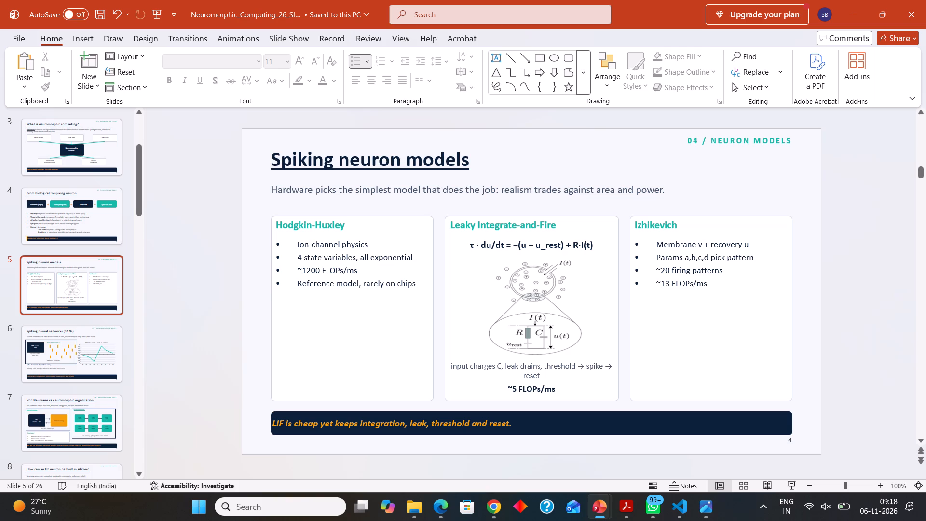
# Replace the last Hodgkin-Huxley bullet on slide 5 with "Biologically most realistic model".
pyautogui.moveTo(415, 285); pyautogui.dragTo(351, 288)
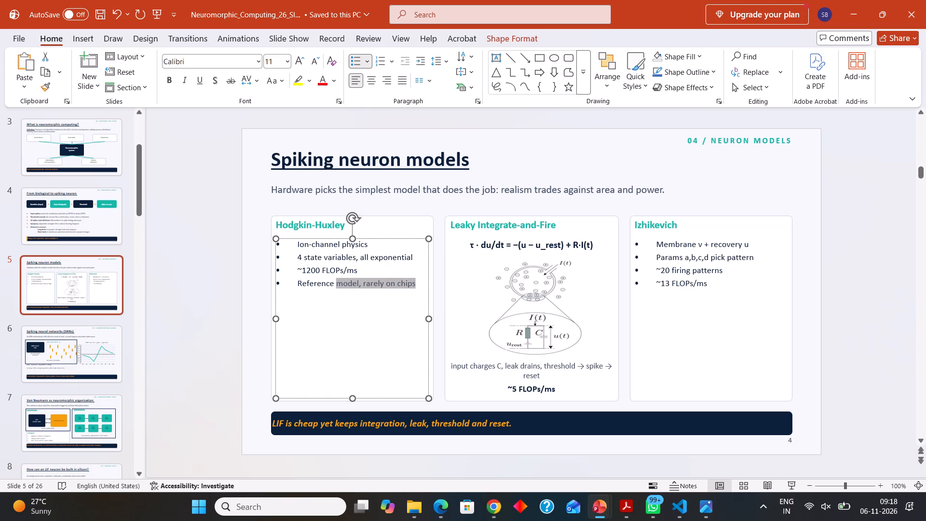
pyautogui.moveTo(351, 288); pyautogui.dragTo(308, 288)
pyautogui.press('BackSpace')
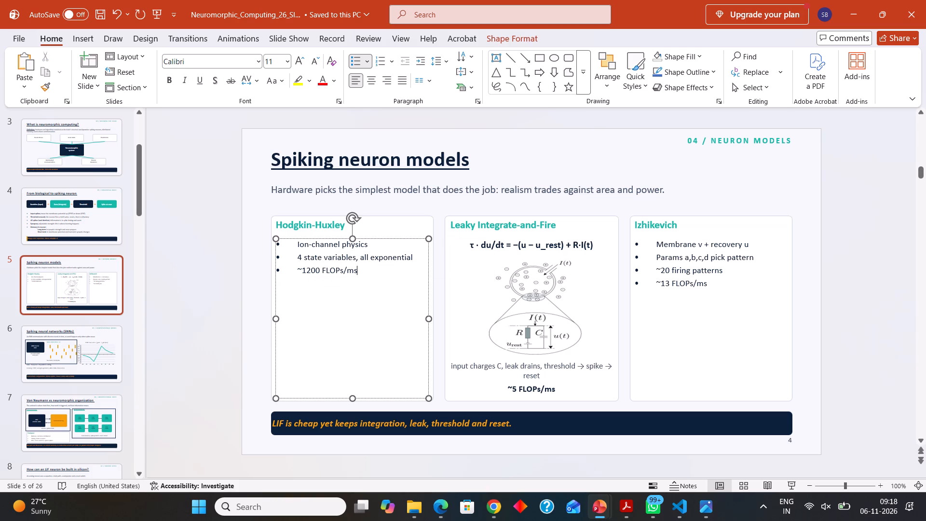
pyautogui.press('Return')
pyautogui.write('iologically ost accuran')
pyautogui.press('BackSpace')
pyautogui.write('te m')
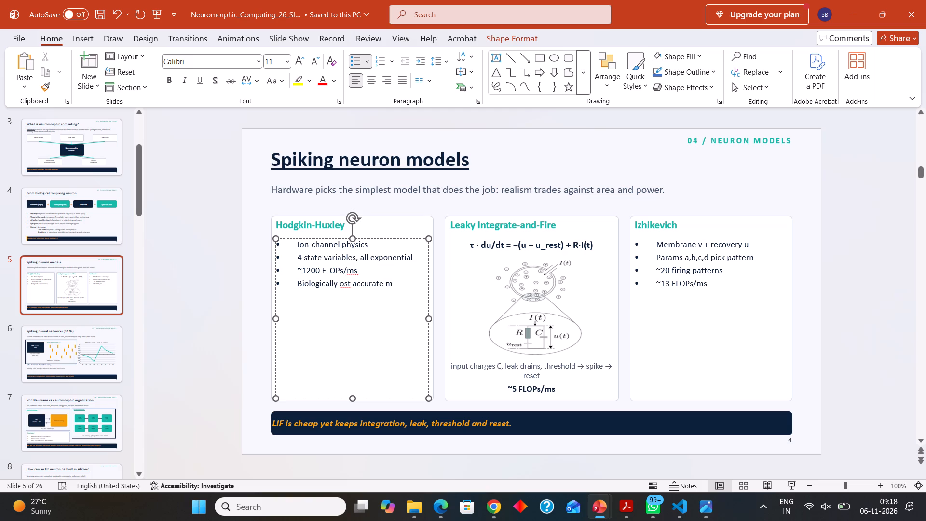
pyautogui.press('BackSpace')
pyautogui.press('BackSpace')
pyautogui.press('BackSpace')
pyautogui.press('BackSpace')
pyautogui.press('BackSpace')
pyautogui.press('BackSpace')
pyautogui.press('BackSpace')
pyautogui.press('BackSpace')
pyautogui.press('BackSpace')
pyautogui.press('BackSpace')
pyautogui.press('BackSpace')
pyautogui.press('BackSpace')
pyautogui.press('BackSpace')
pyautogui.press('BackSpace')
pyautogui.write('mot')
pyautogui.press('space')
pyautogui.press('BackSpace')
pyautogui.press('BackSpace')
pyautogui.write('st reali')
pyautogui.write('stic model')
# Add a fifth Hodgkin-Huxley bullet on slide 5 reading "Rarely used on chips".
pyautogui.press('Return')
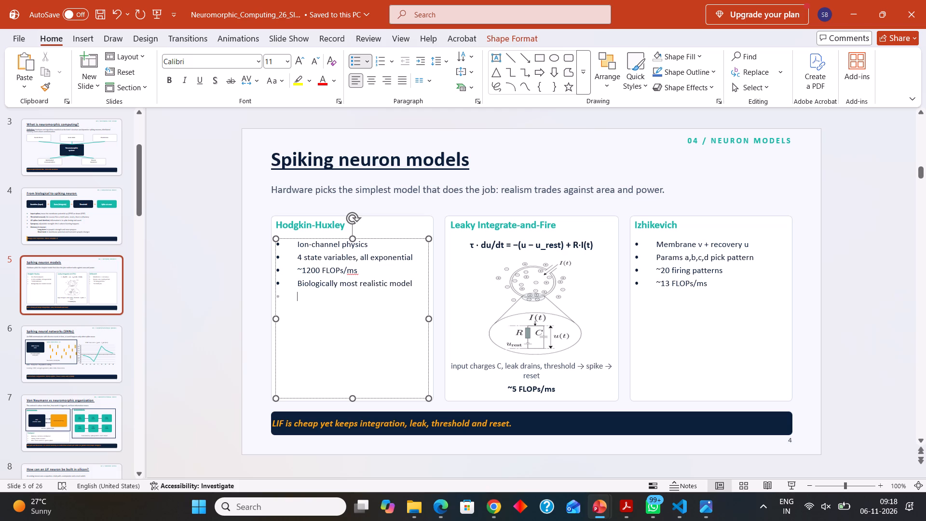
pyautogui.write('rarek')
pyautogui.press('BackSpace')
pyautogui.write('lt used on chi[s')
pyautogui.press('BackSpace')
pyautogui.press('BackSpace')
pyautogui.write('ps')
pyautogui.click(318, 299)
pyautogui.press('BackSpace')
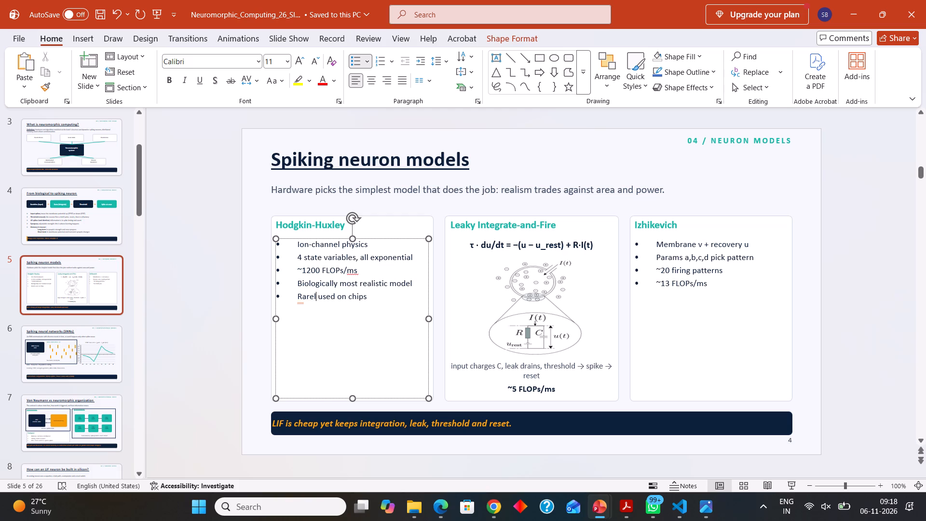
pyautogui.press('y')
pyautogui.click(853, 301)
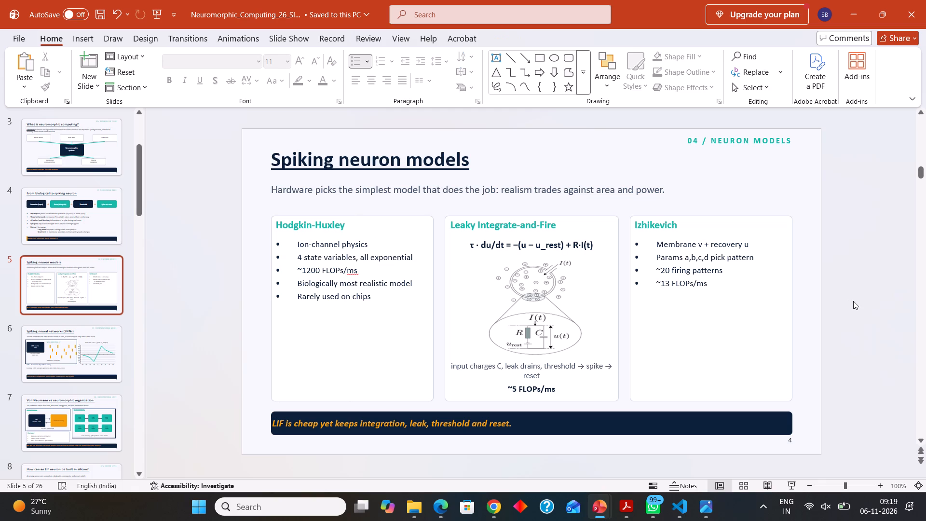
pyautogui.press('Right')
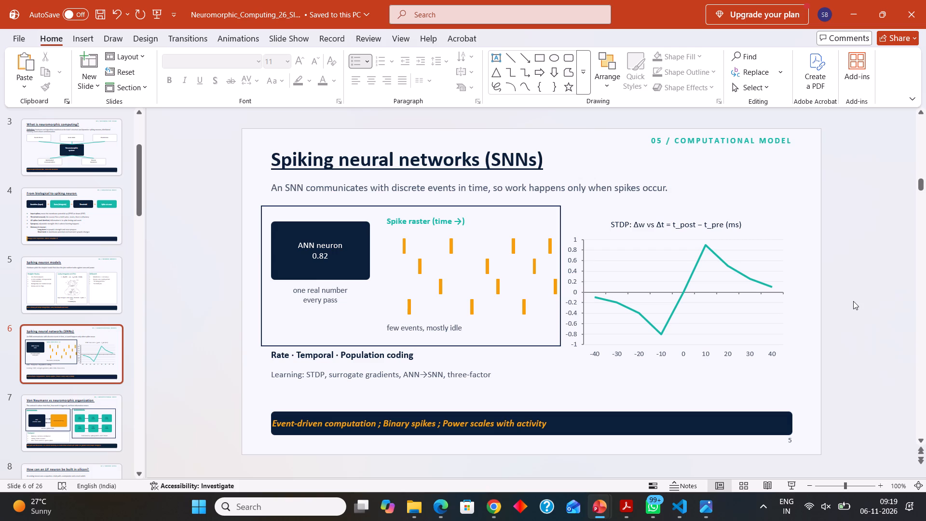
pyautogui.press('Print')
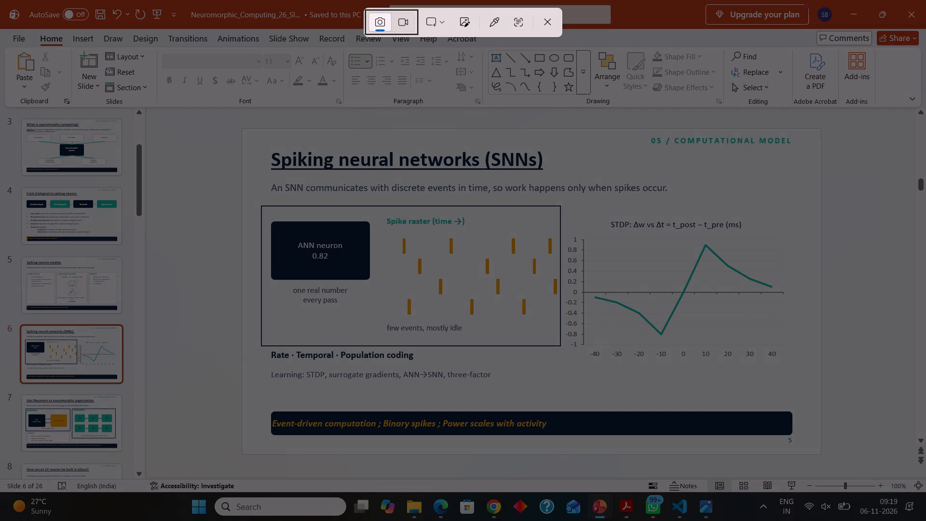
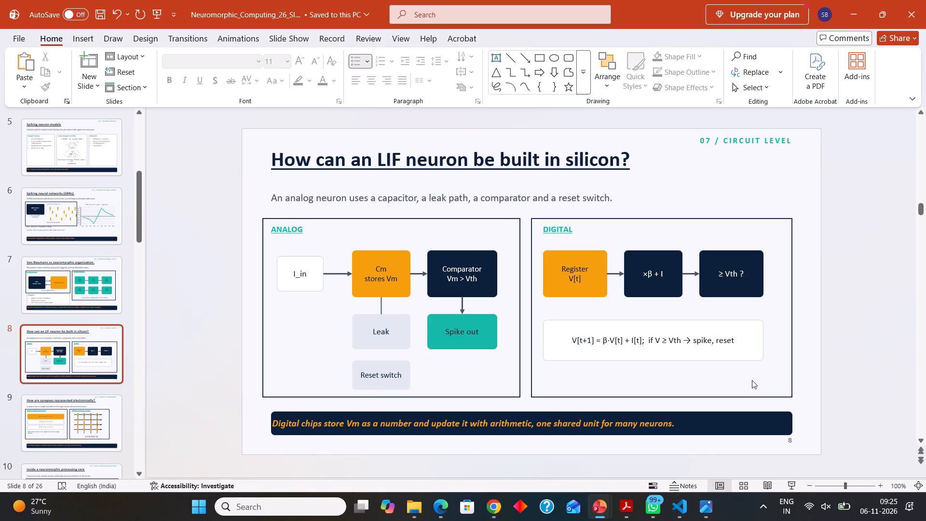
pyautogui.press('Right')
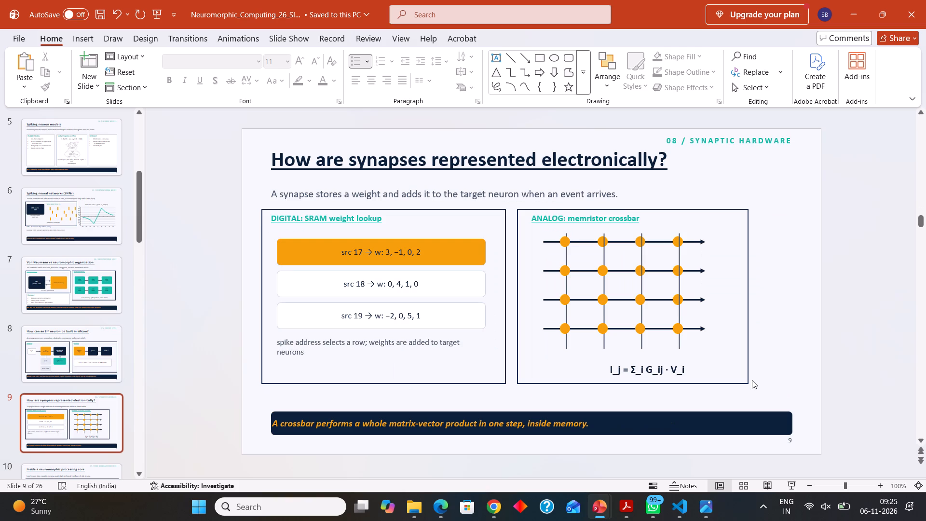
pyautogui.press('Right')
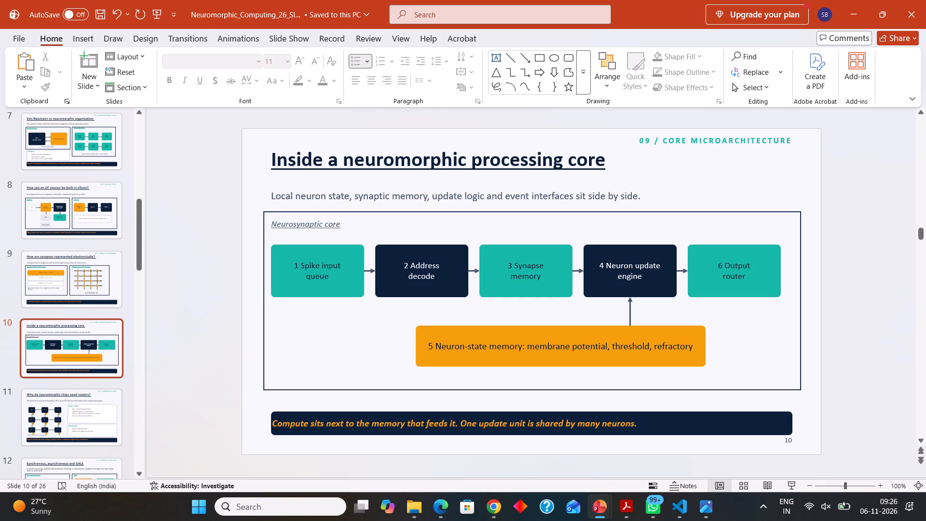
pyautogui.press('Right')
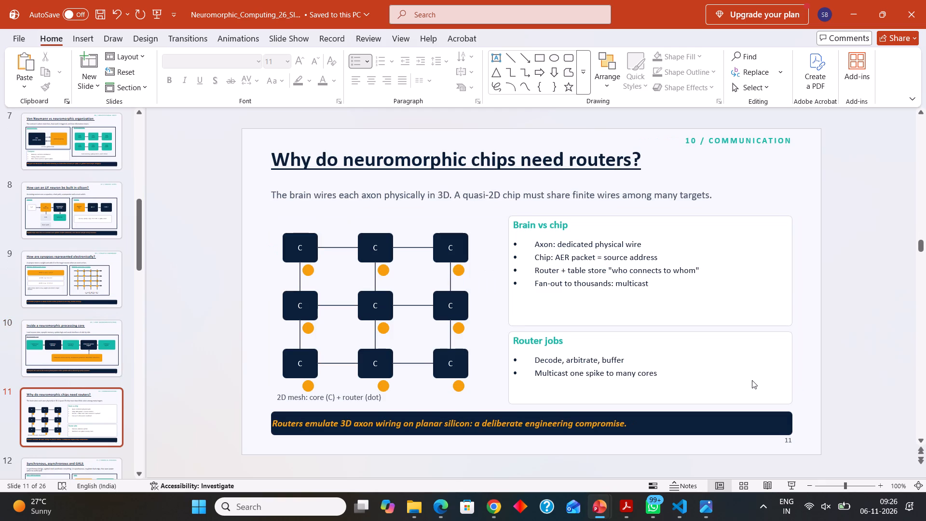
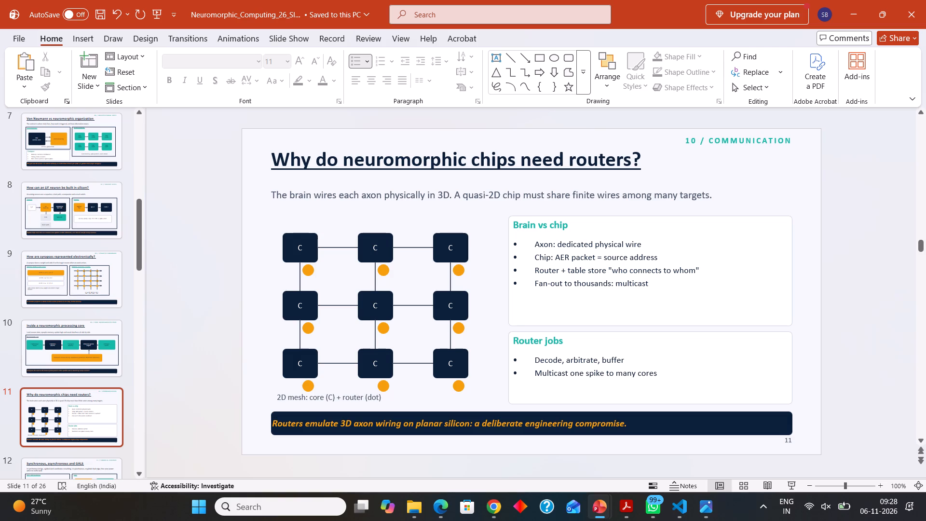
pyautogui.click(794, 246)
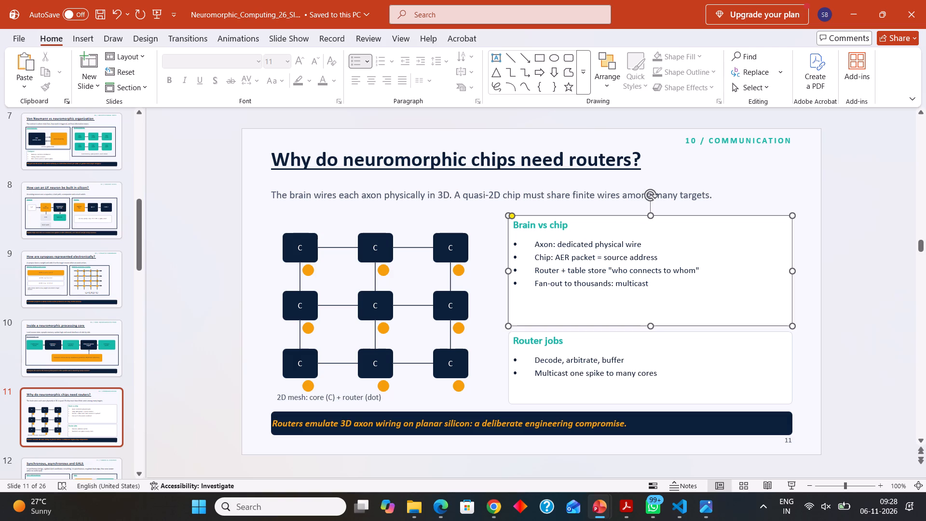
pyautogui.moveTo(651, 326); pyautogui.dragTo(653, 299)
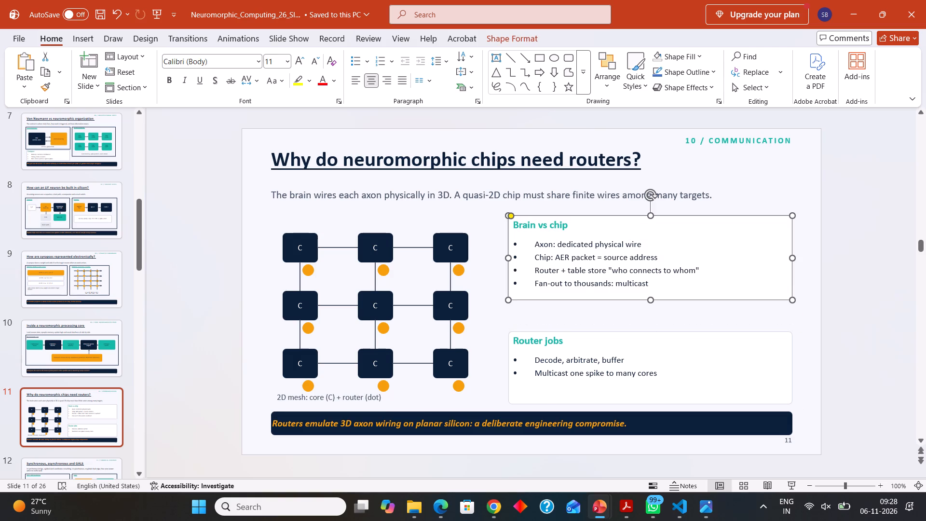
# Extend the "Router jobs" box upward so its top edge sits just beneath the "Brain vs chip" box.
pyautogui.click(647, 332)
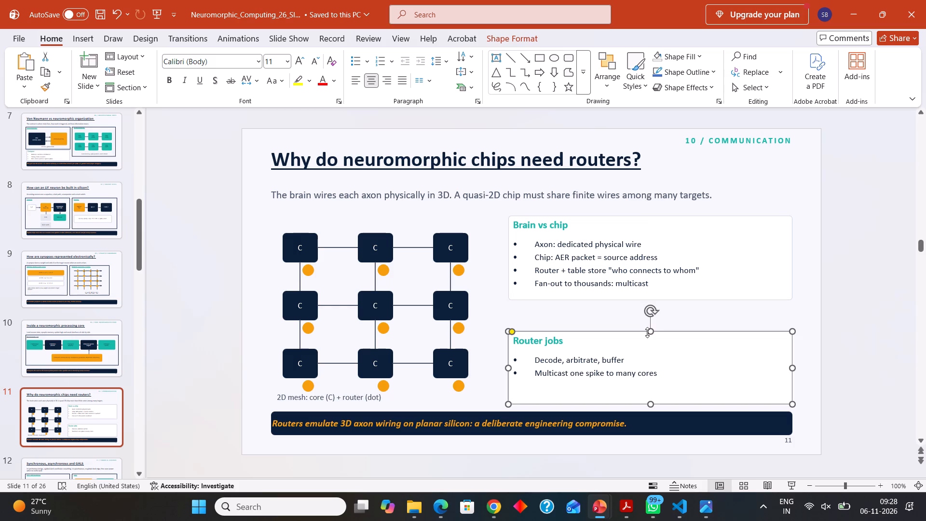
pyautogui.moveTo(650, 332); pyautogui.dragTo(651, 313)
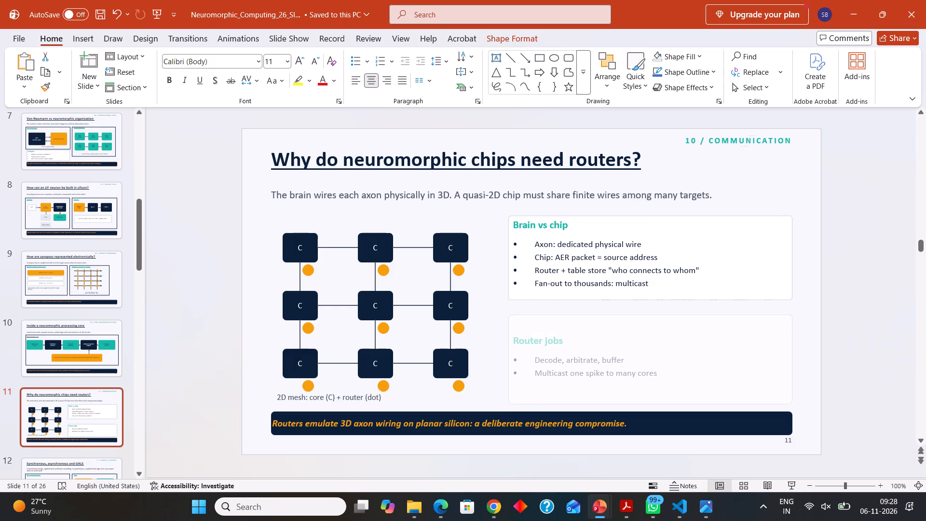
pyautogui.moveTo(651, 313); pyautogui.dragTo(651, 304)
pyautogui.moveTo(651, 304); pyautogui.dragTo(651, 303)
pyautogui.click(841, 272)
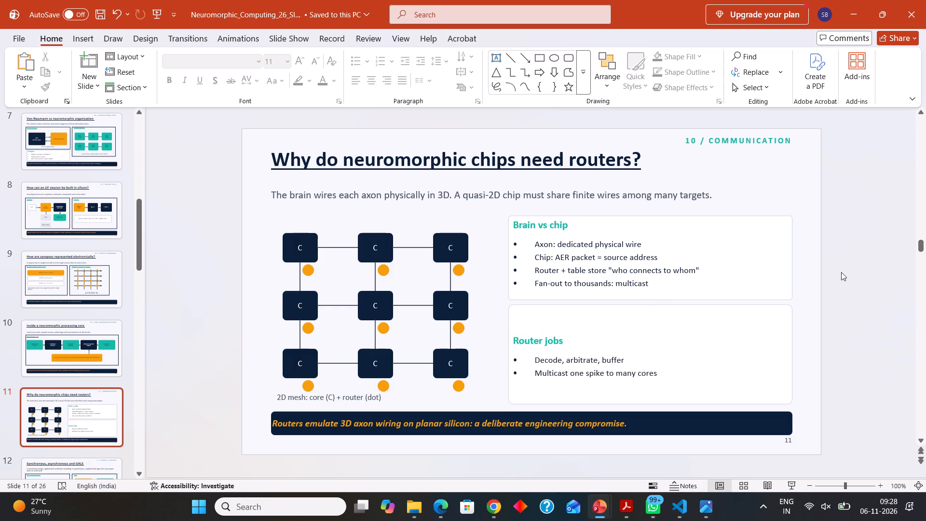
pyautogui.click(683, 316)
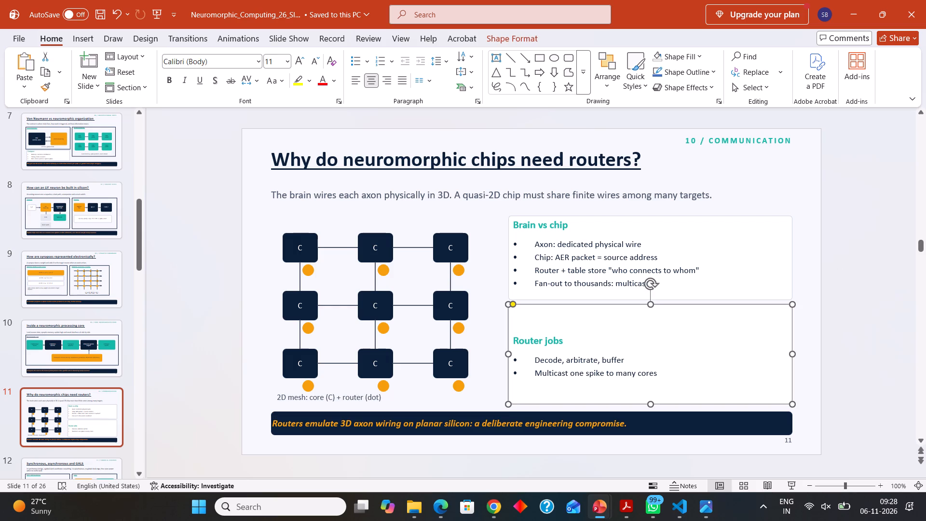
pyautogui.click(652, 305)
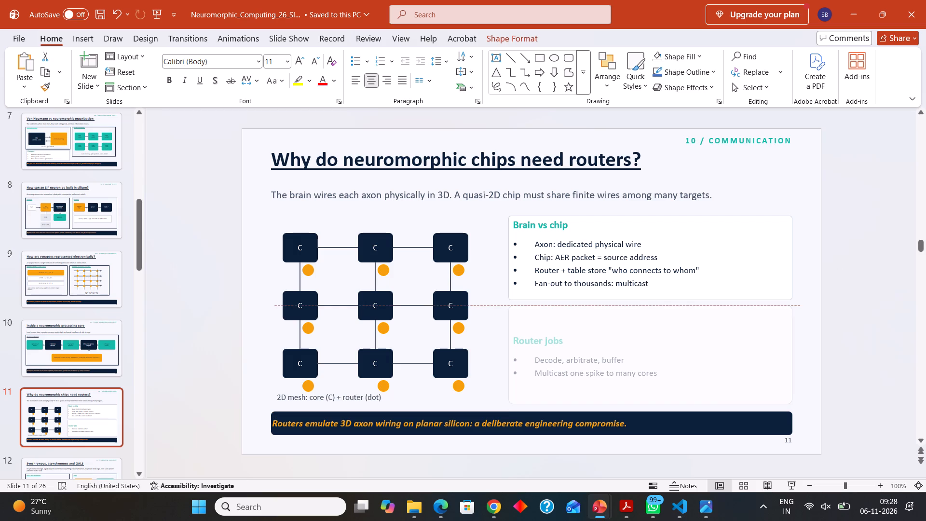
pyautogui.click(838, 334)
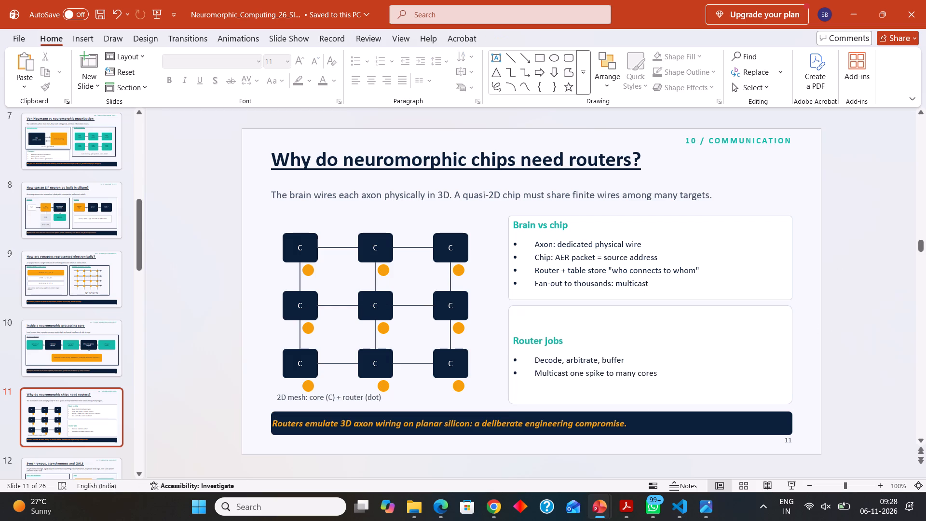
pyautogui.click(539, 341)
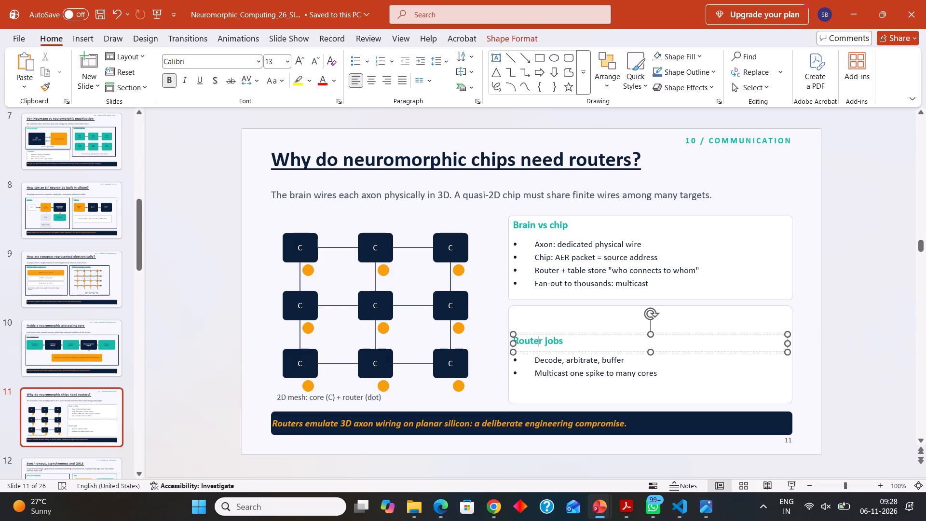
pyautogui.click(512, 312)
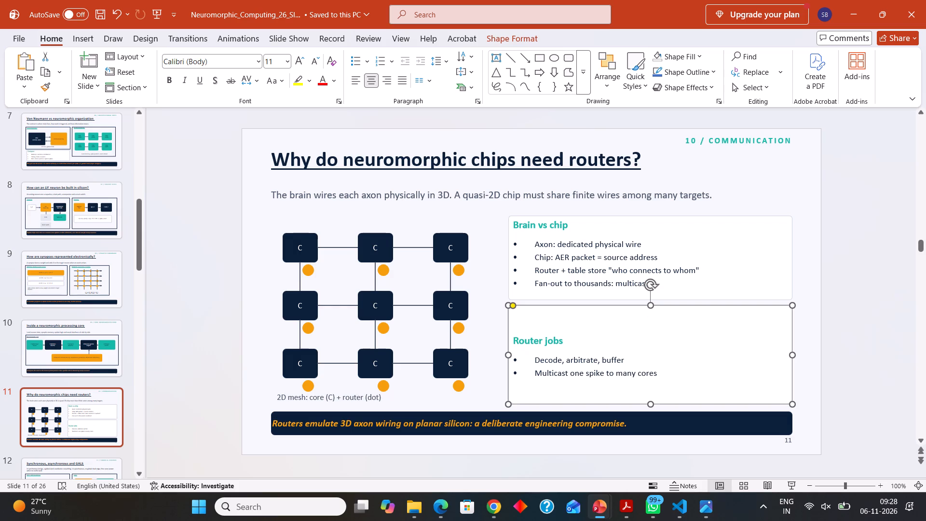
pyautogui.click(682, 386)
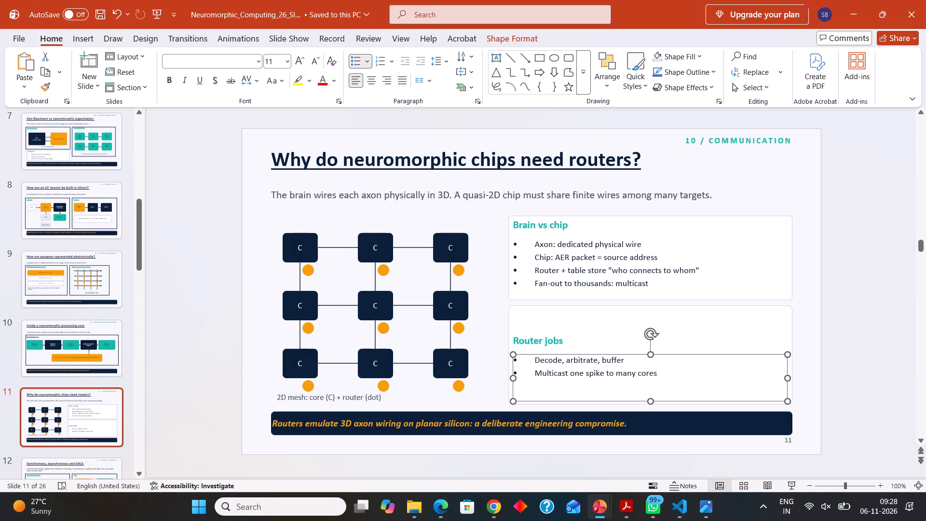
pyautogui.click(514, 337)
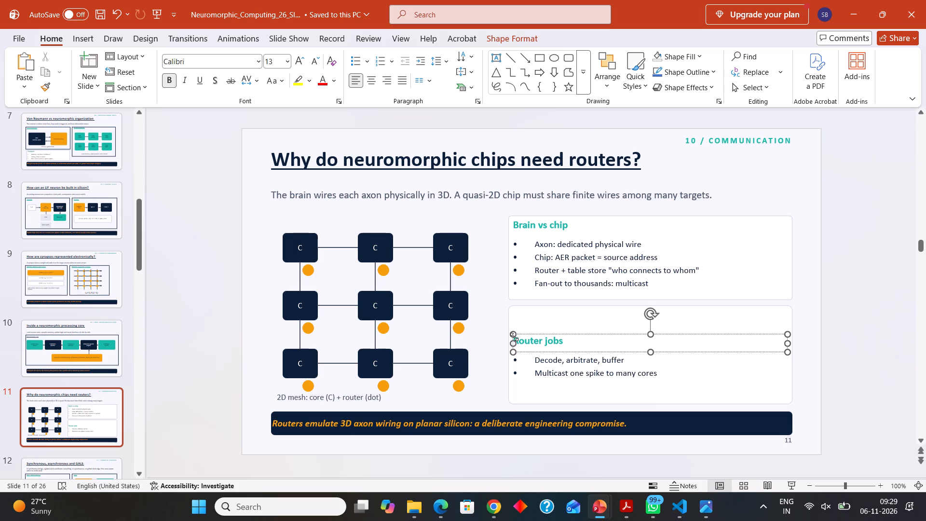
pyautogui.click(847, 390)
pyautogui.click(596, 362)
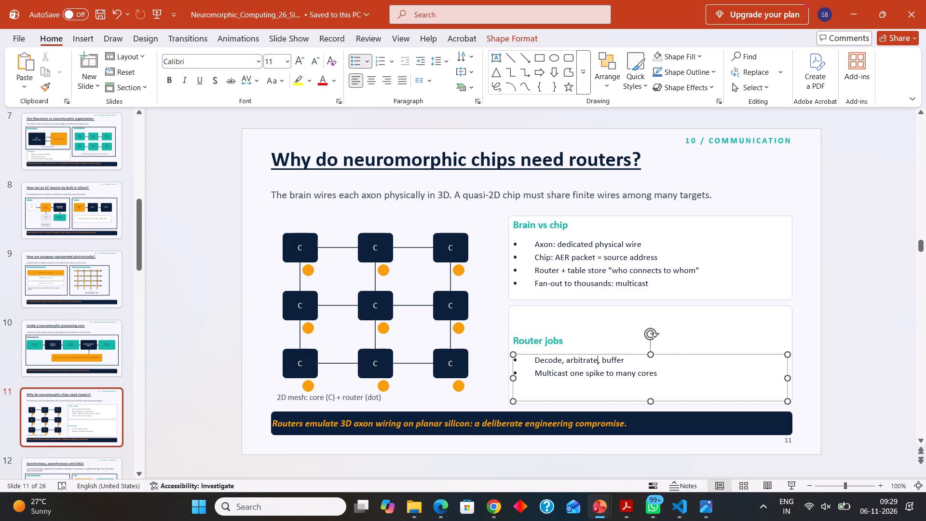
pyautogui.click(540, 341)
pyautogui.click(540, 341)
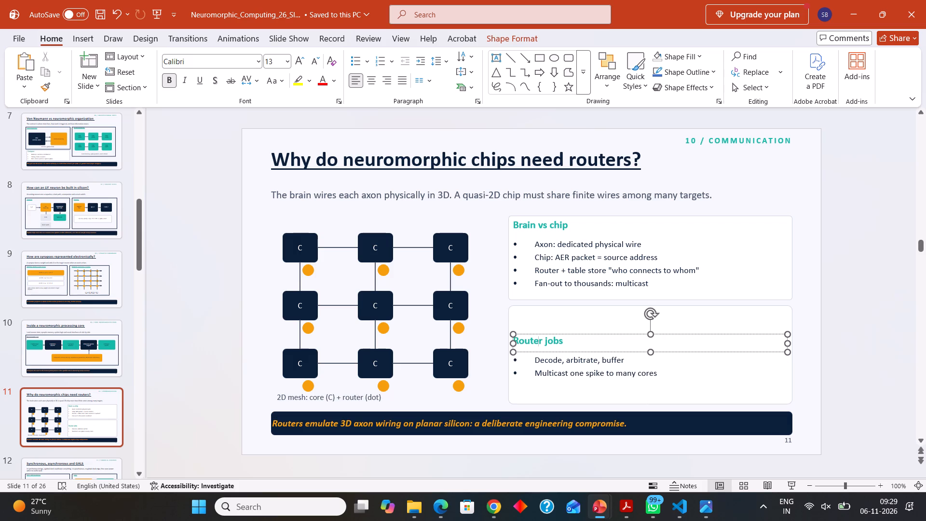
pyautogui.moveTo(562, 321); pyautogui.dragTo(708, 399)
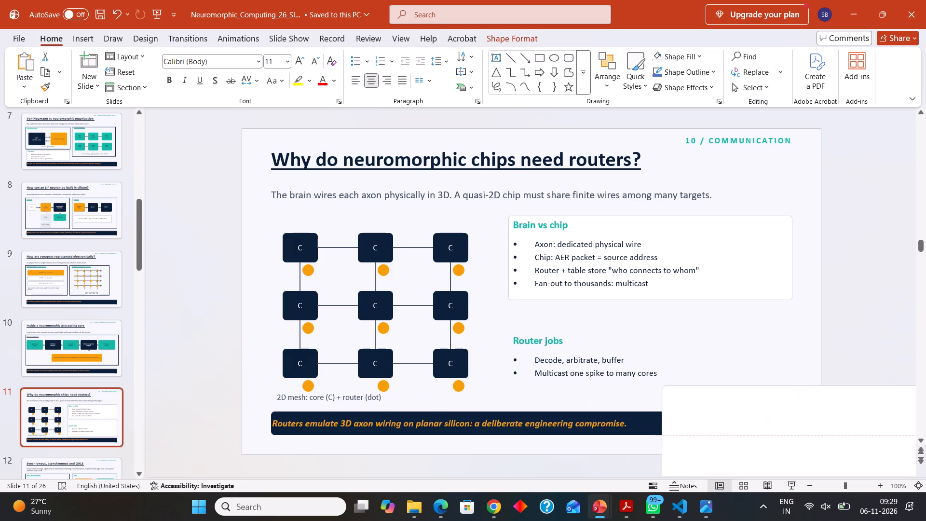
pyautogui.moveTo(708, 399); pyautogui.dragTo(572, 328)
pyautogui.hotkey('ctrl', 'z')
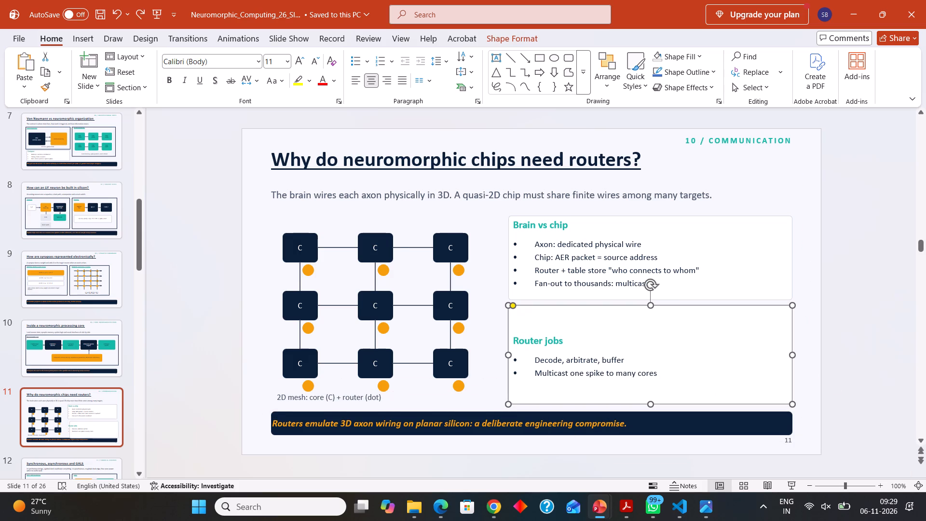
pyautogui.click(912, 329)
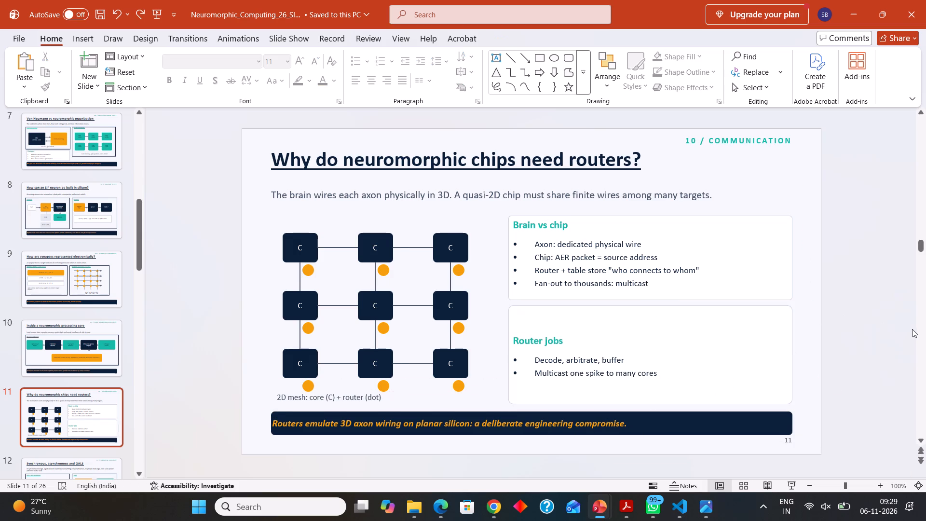
# Move the "Router jobs" heading on slide 11 straight up to just below the top edge of its box.
pyautogui.click(593, 340)
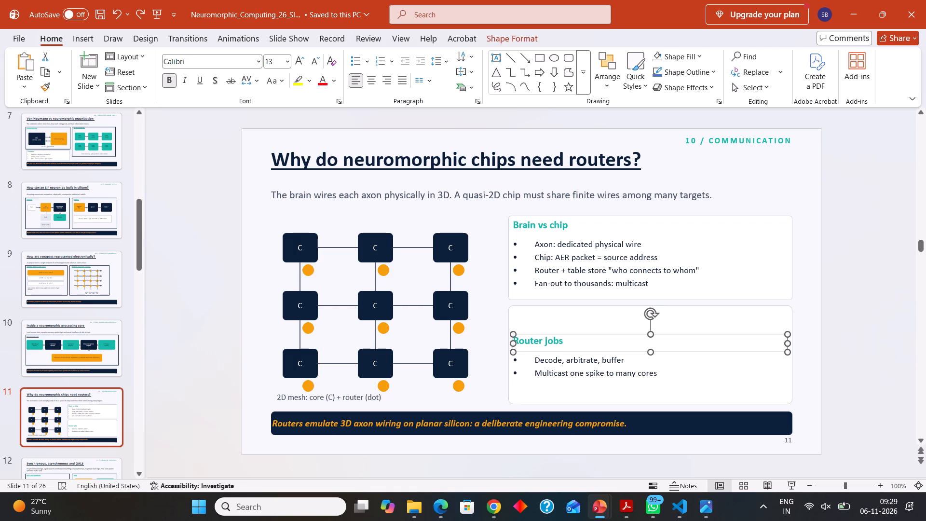
pyautogui.press('Up')
pyautogui.press('Up')
pyautogui.press('Up')
pyautogui.press('Up')
pyautogui.press('Up')
pyautogui.press('Up')
pyautogui.press('Up')
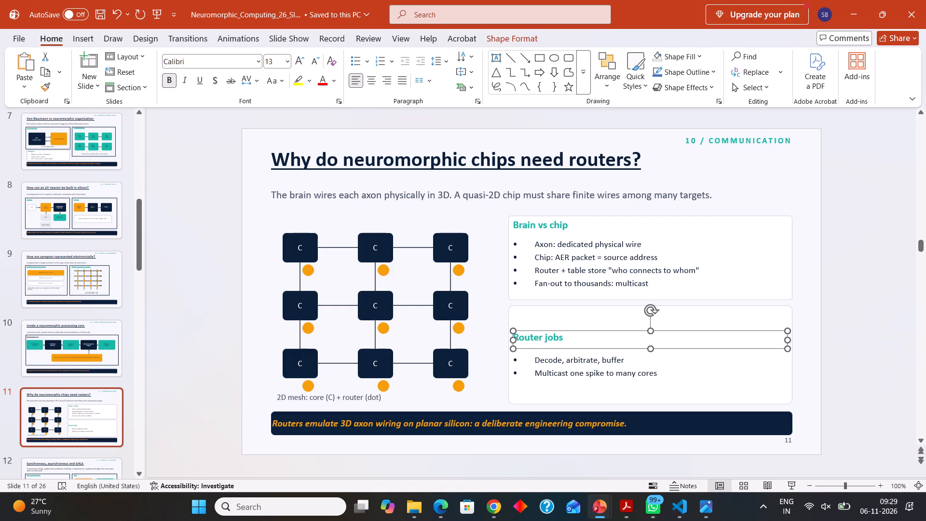
pyautogui.press('Up')
pyautogui.press('Up')
pyautogui.press('Up')
pyautogui.press('Up')
pyautogui.press('Up')
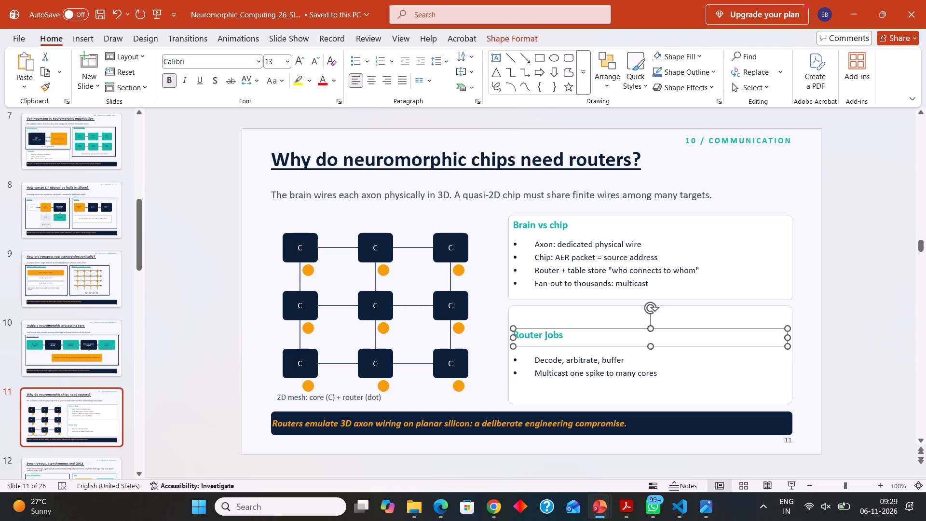
pyautogui.press('Up')
pyautogui.press('Up')
pyautogui.press('Up')
pyautogui.press('Up')
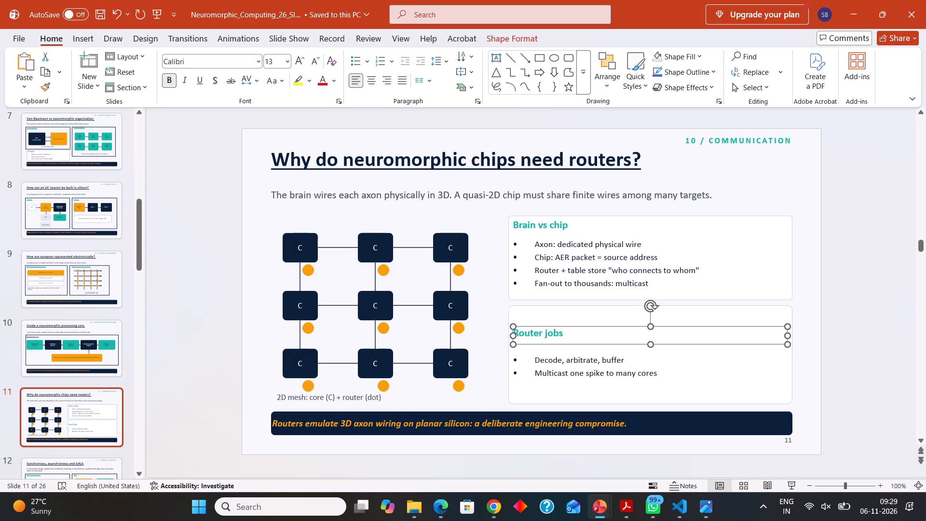
pyautogui.press('Up')
pyautogui.press('Up')
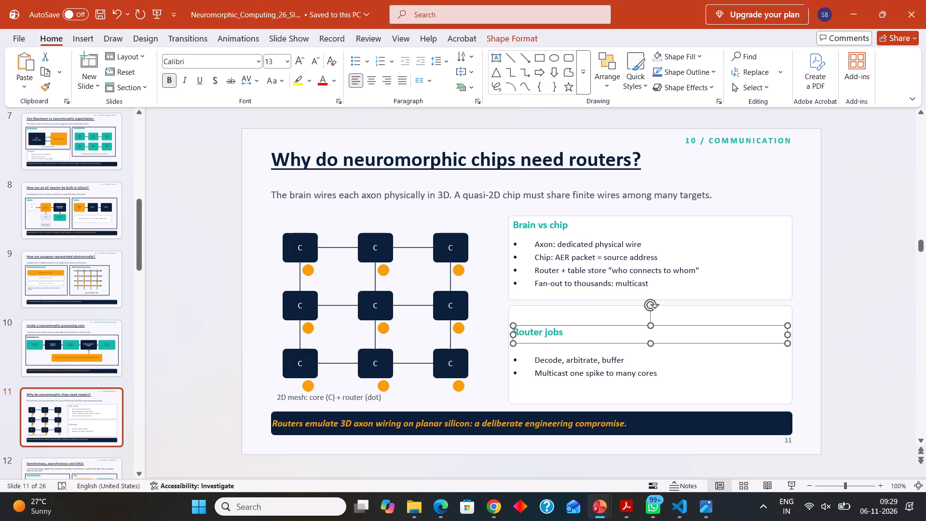
pyautogui.press('Up')
pyautogui.press('Up')
pyautogui.press('Up')
pyautogui.press('Up')
pyautogui.press('Up')
pyautogui.press('Up')
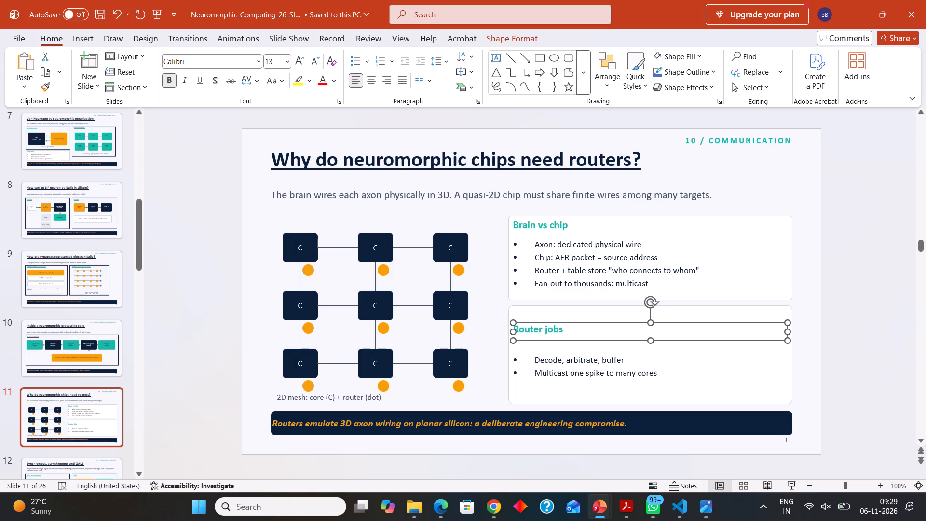
pyautogui.press('Up')
pyautogui.press('Up')
pyautogui.press('Up')
pyautogui.press('Up')
pyautogui.press('Up')
pyautogui.press('Up')
pyautogui.press('Up')
pyautogui.press('Up')
pyautogui.press('Up')
pyautogui.press('Up')
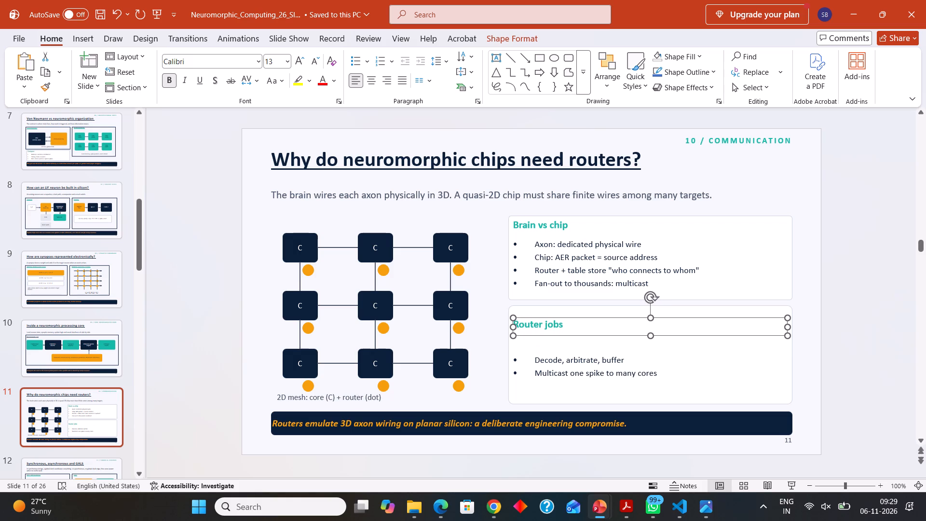
pyautogui.press('Up')
pyautogui.press('Up')
pyautogui.press('Up')
pyautogui.press('Up')
pyautogui.press('Up')
pyautogui.press('Up')
pyautogui.press('Up')
pyautogui.press('Up')
pyautogui.press('Up')
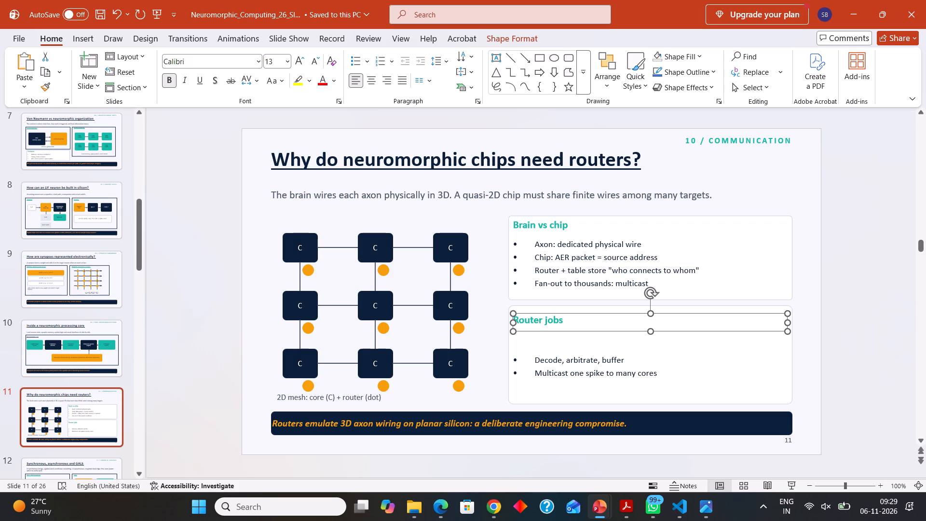
pyautogui.press('Up')
pyautogui.press('Up')
pyautogui.press('Up')
pyautogui.press('Up')
pyautogui.press('Up')
pyautogui.press('Up')
pyautogui.press('Up')
pyautogui.press('Up')
pyautogui.press('Up')
pyautogui.press('Up')
pyautogui.press('Up')
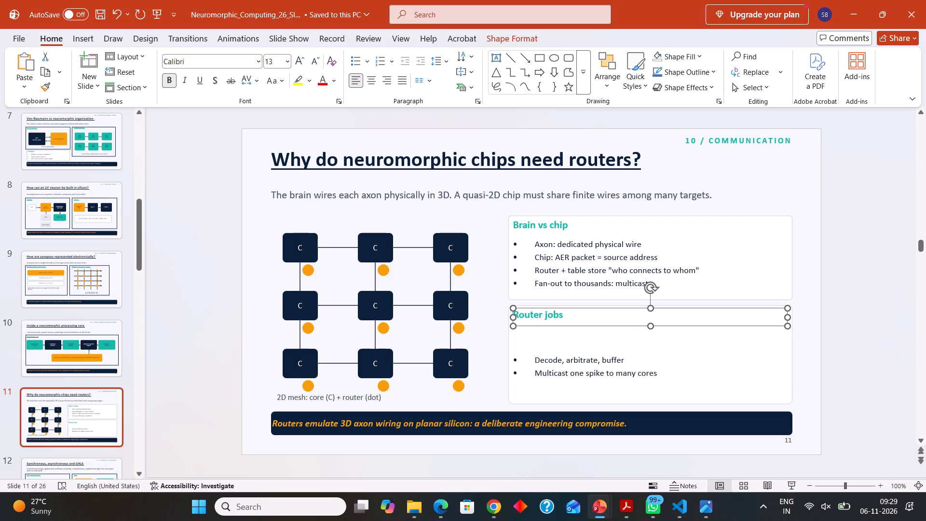
pyautogui.press('Up')
# Nudge the "Router jobs" heading slightly down so its gap from the box's top edge matches the "Brain vs chip" heading.
pyautogui.click(549, 222)
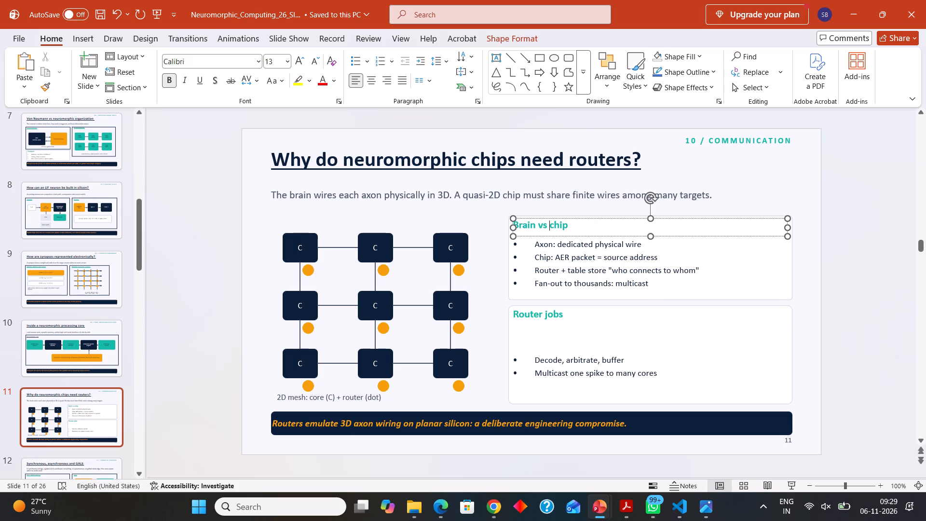
pyautogui.click(559, 317)
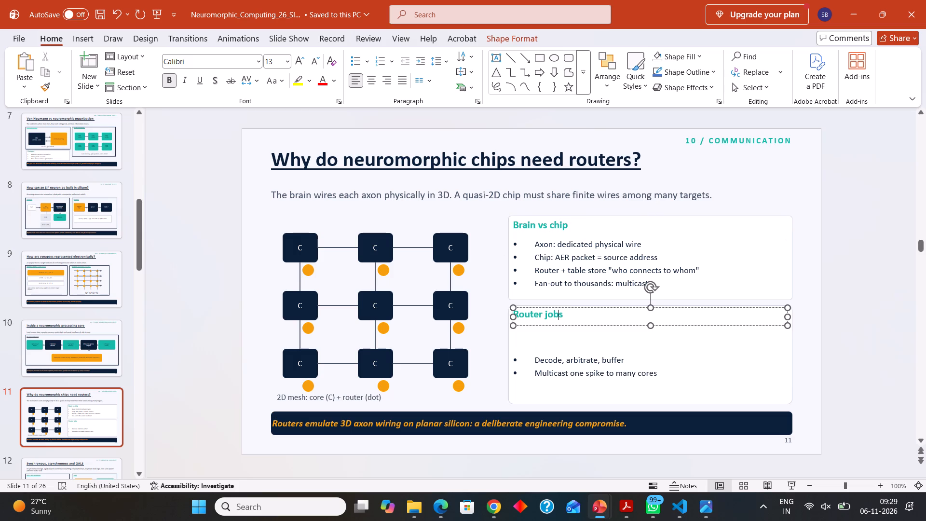
pyautogui.click(561, 226)
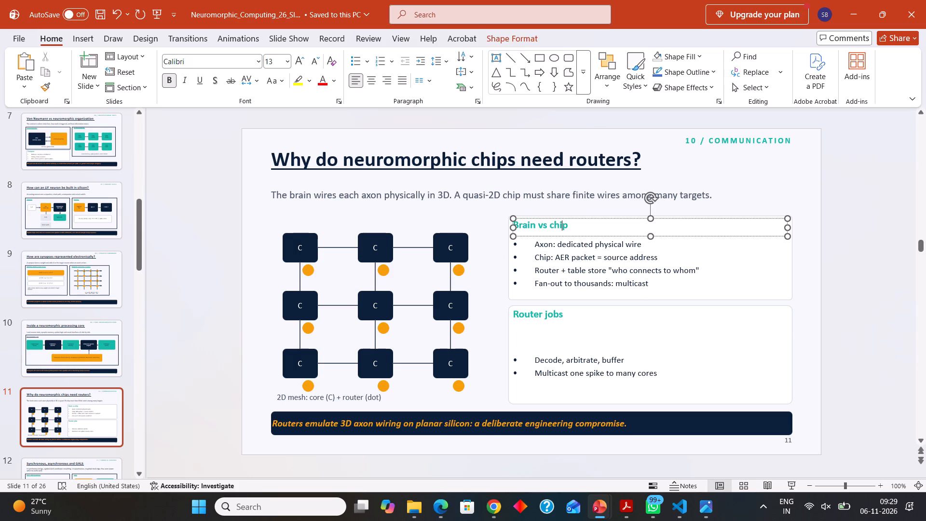
pyautogui.click(558, 315)
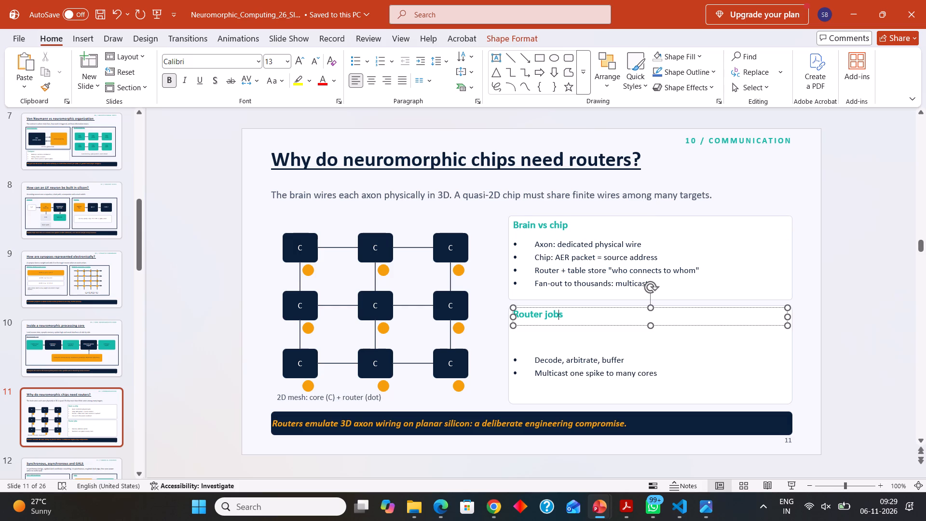
pyautogui.press('Down')
pyautogui.press('Down')
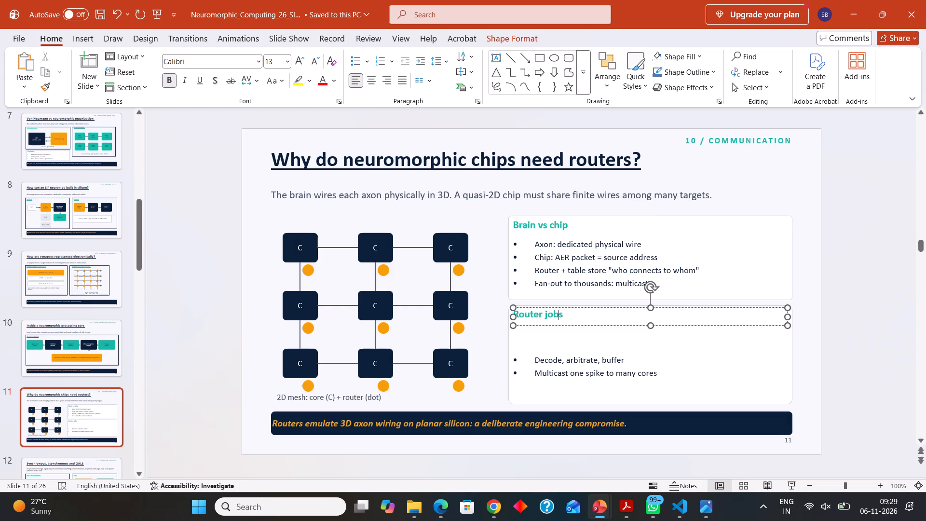
pyautogui.click(728, 323)
pyautogui.press('Down')
pyautogui.press('Down')
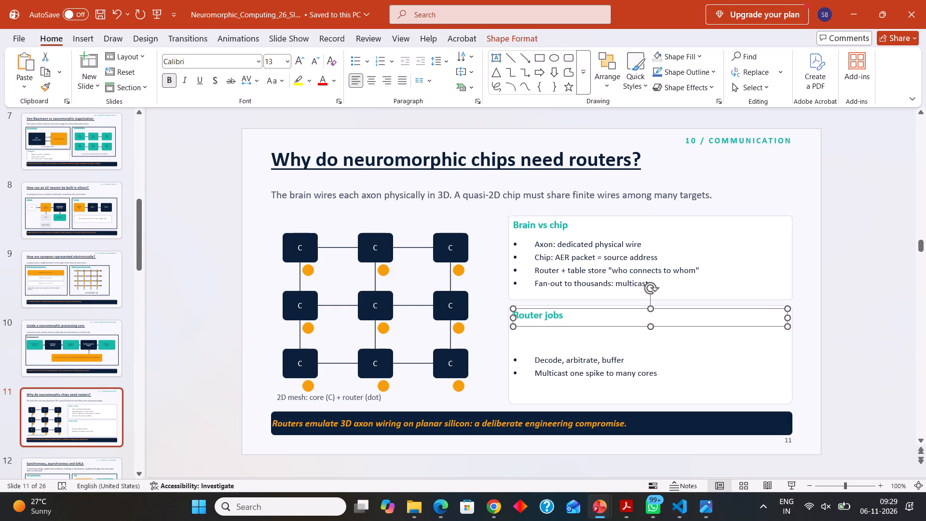
pyautogui.click(668, 231)
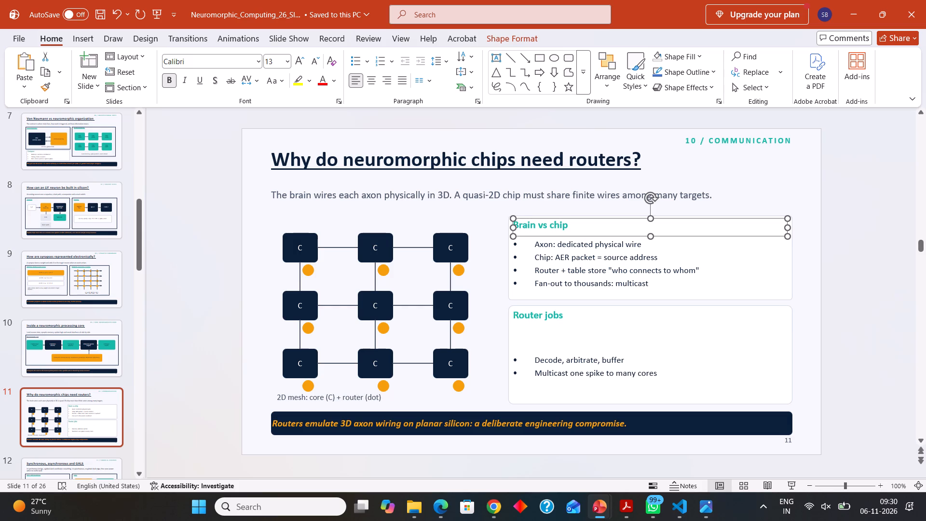
pyautogui.click(654, 315)
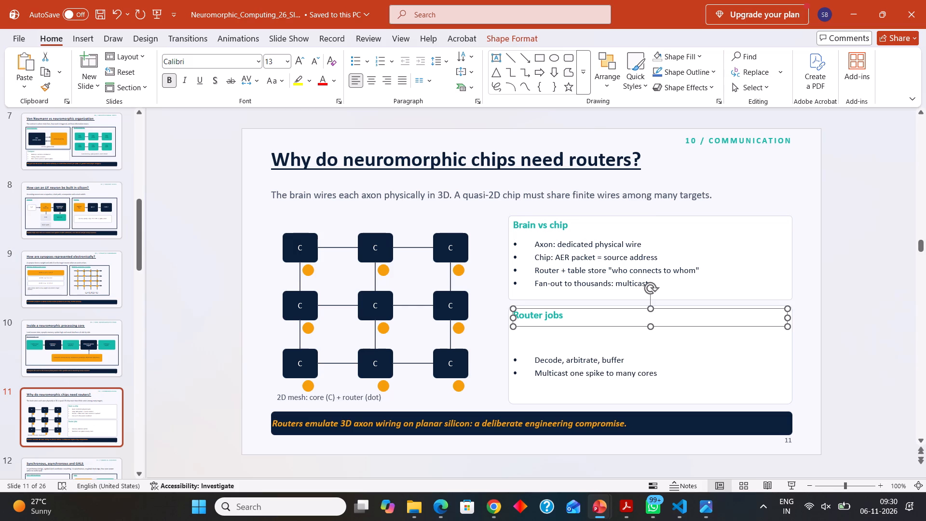
pyautogui.click(636, 360)
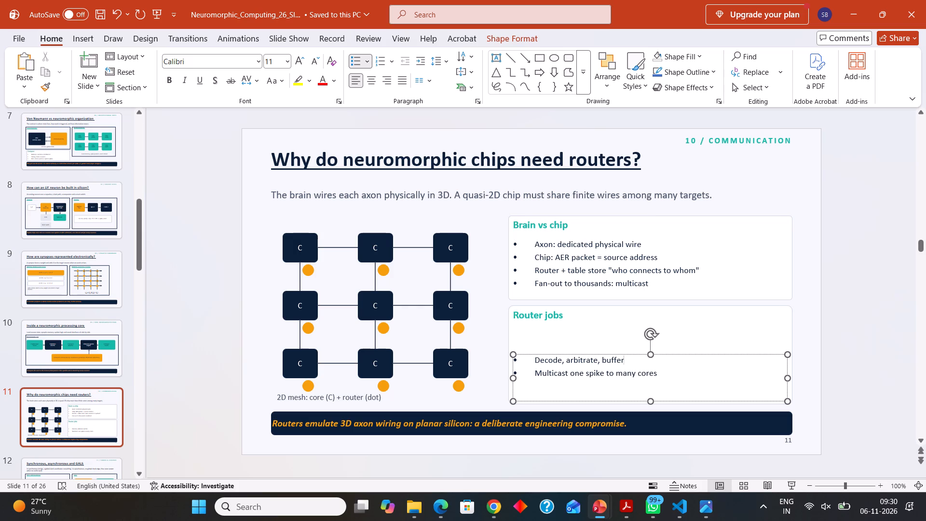
pyautogui.moveTo(683, 354); pyautogui.dragTo(682, 326)
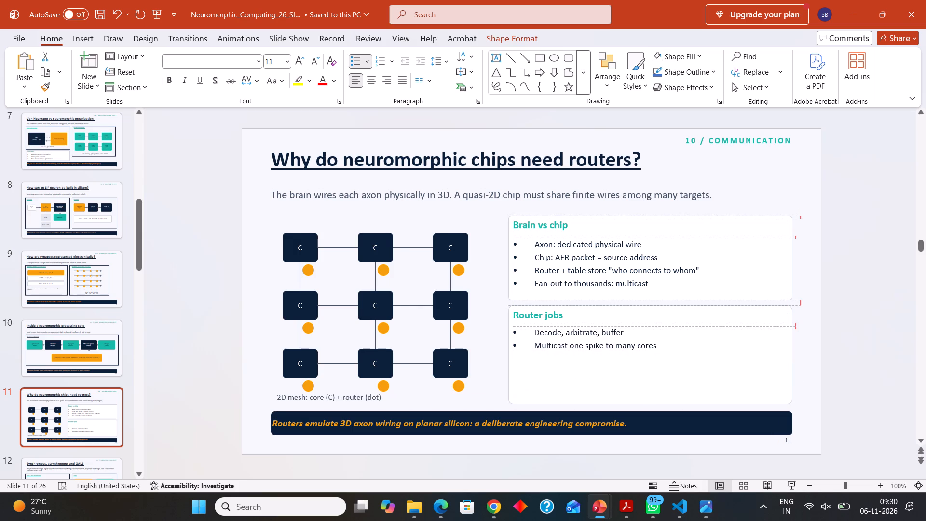
pyautogui.moveTo(682, 326); pyautogui.dragTo(683, 323)
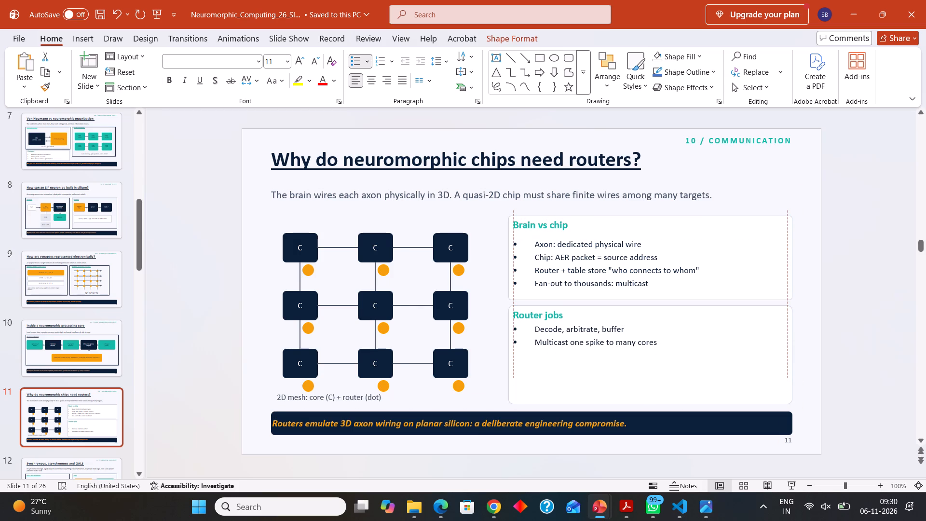
pyautogui.moveTo(683, 323); pyautogui.dragTo(683, 324)
pyautogui.click(842, 379)
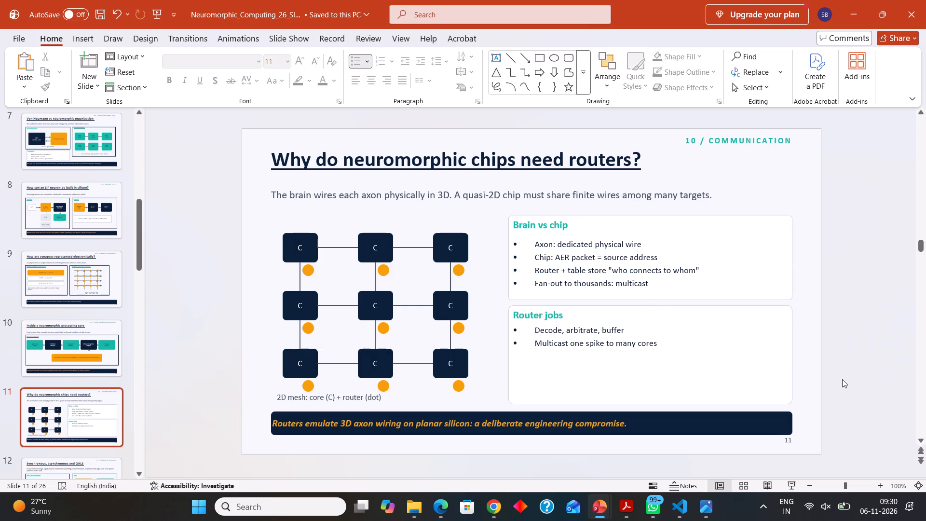
pyautogui.click(720, 347)
pyautogui.click(687, 322)
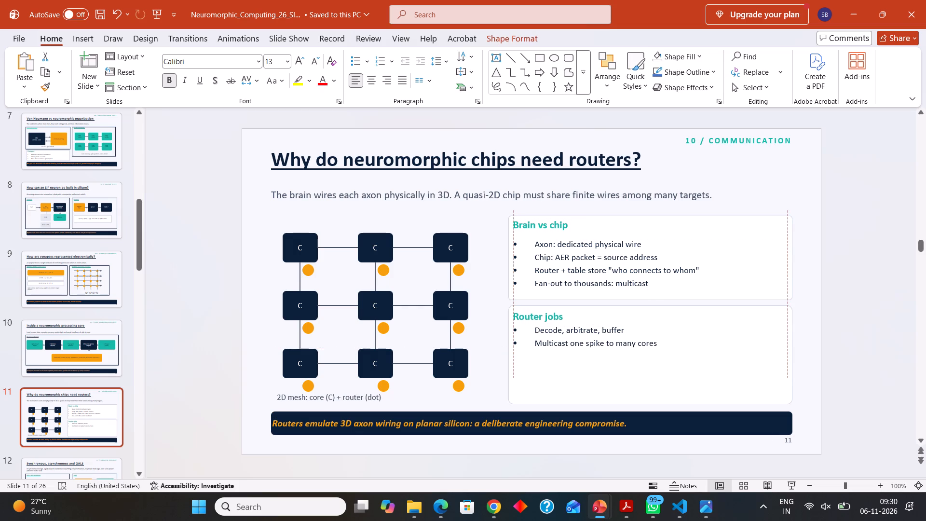
pyautogui.hotkey('ctrl', 'z')
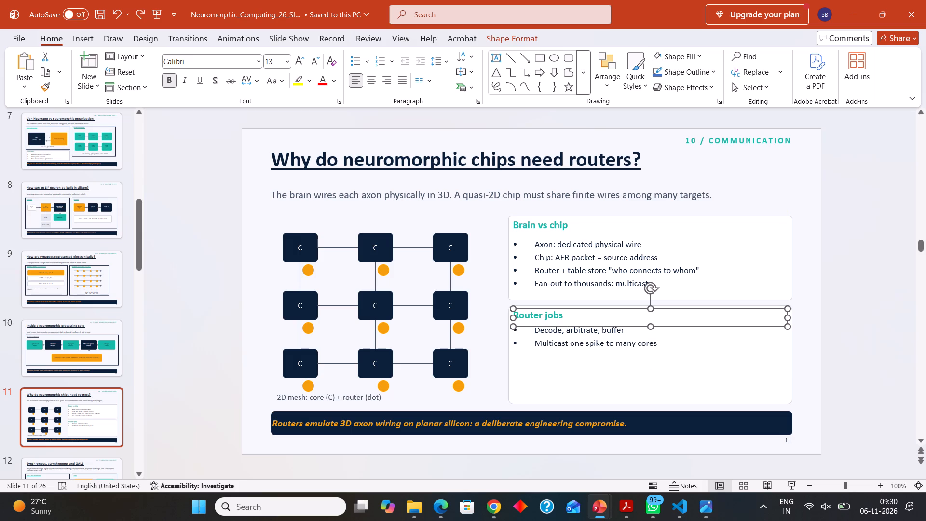
pyautogui.click(666, 335)
pyautogui.click(683, 326)
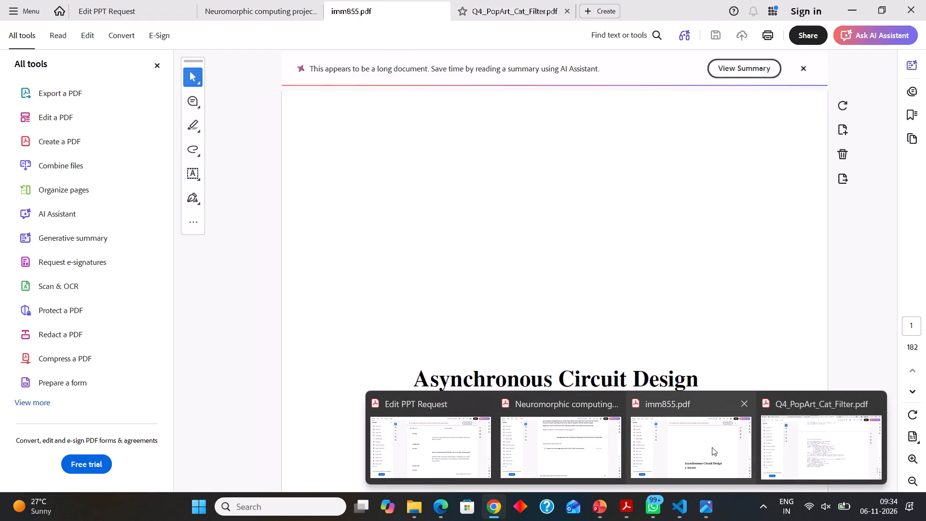
# Return to slide 11 in PowerPoint and nudge the "Router jobs" card, heading and bullets down slightly together, widening the gap below "Brain vs chip".
pyautogui.click(736, 442)
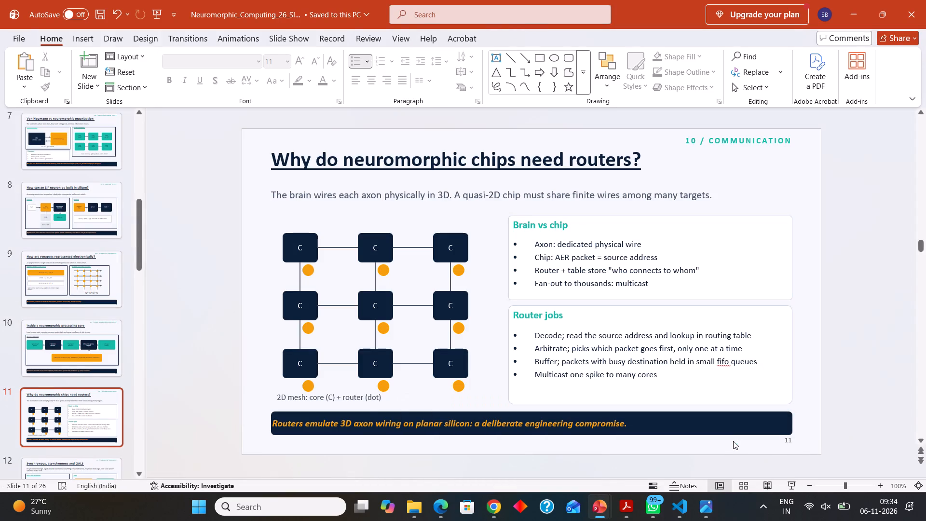
pyautogui.click(633, 304)
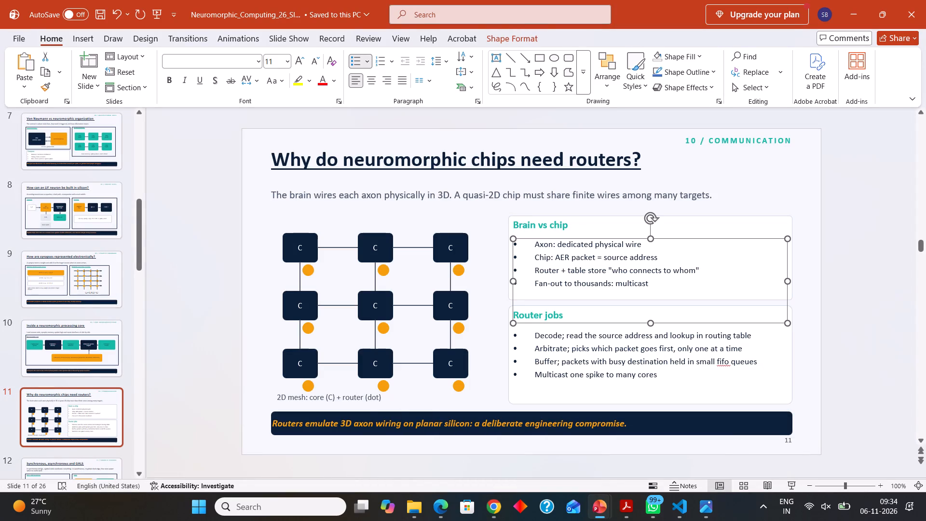
pyautogui.click(500, 302)
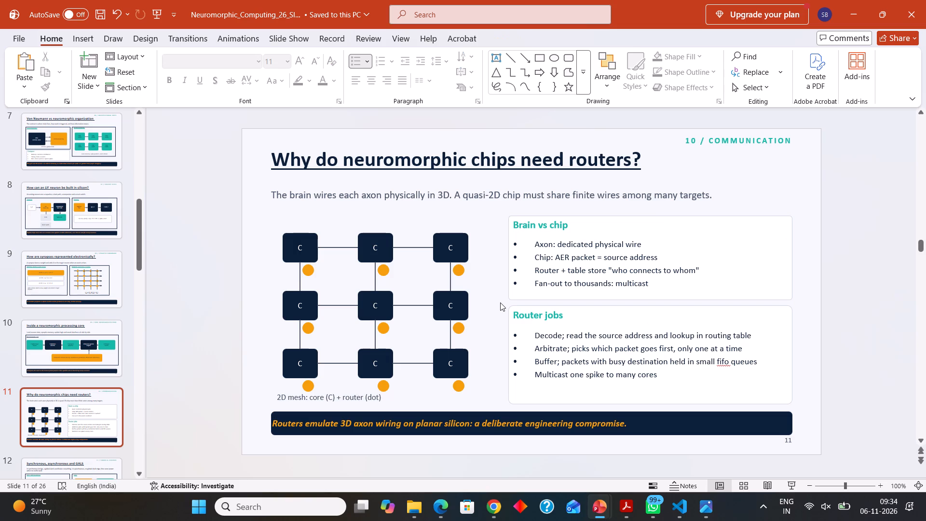
pyautogui.moveTo(500, 302); pyautogui.dragTo(643, 361)
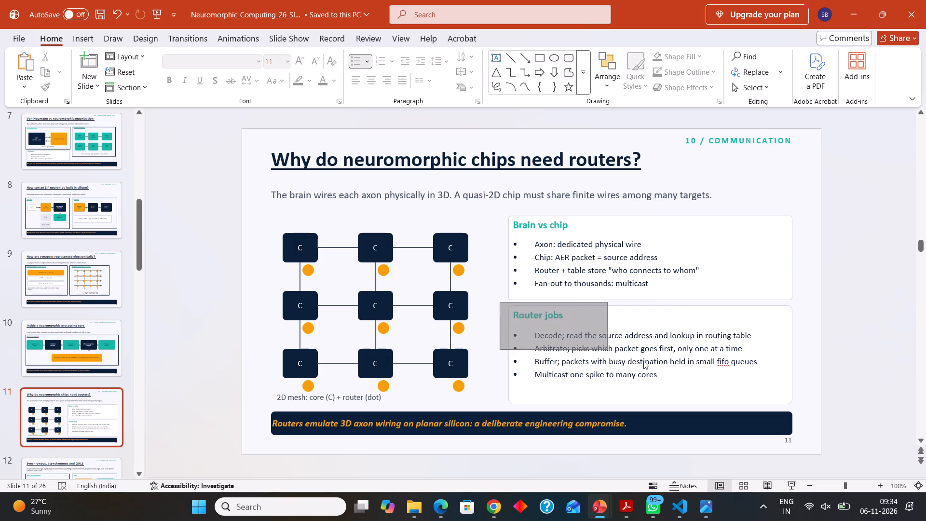
pyautogui.moveTo(643, 361); pyautogui.dragTo(769, 391)
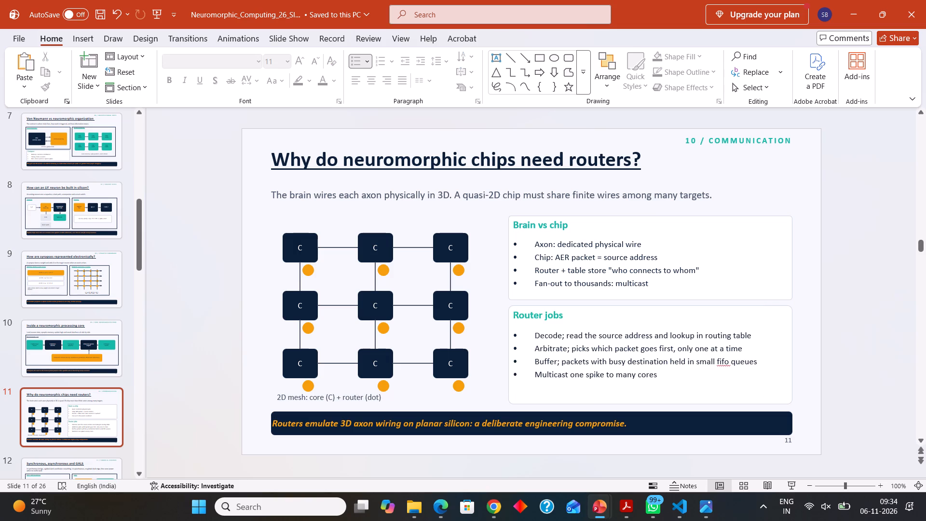
pyautogui.moveTo(498, 305); pyautogui.dragTo(799, 411)
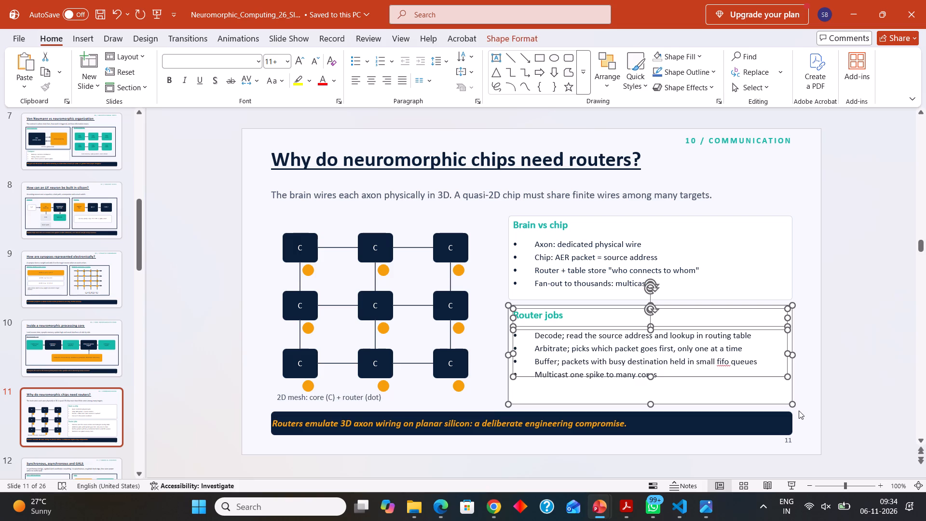
pyautogui.press('Down')
pyautogui.press('Down')
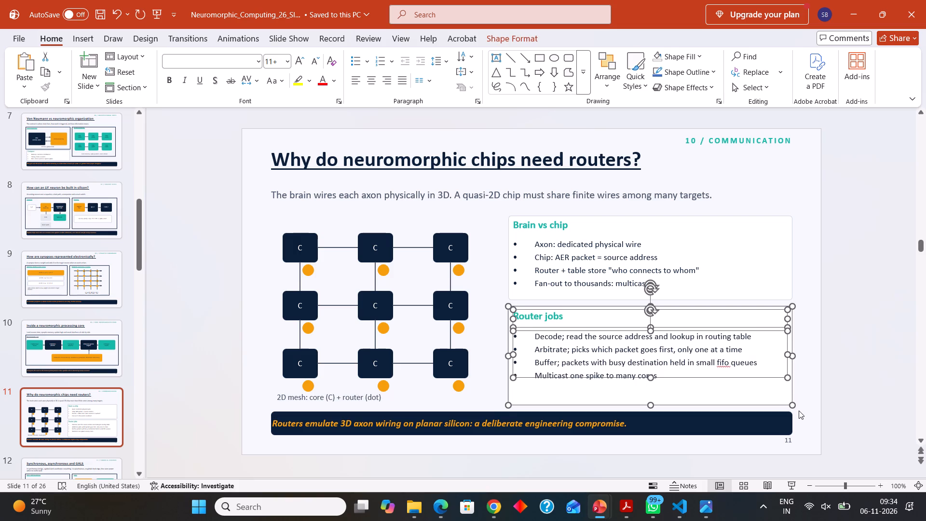
pyautogui.press('Down')
pyautogui.press('Down')
pyautogui.press('Down')
pyautogui.press('Down')
pyautogui.press('Down')
pyautogui.press('Down')
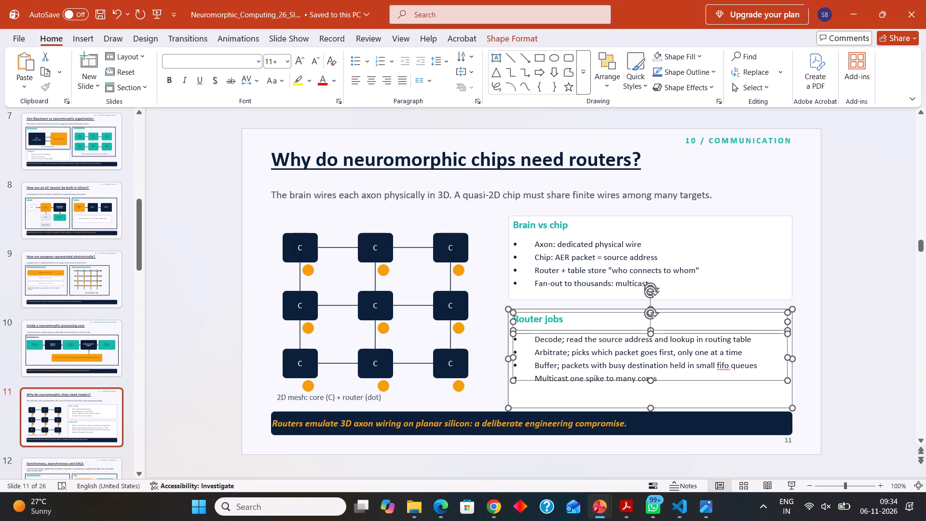
# Shorten the selected "Router jobs" card and text boxes from their lower edge, leaving a clear gap above the navy takeaway bar.
pyautogui.moveTo(651, 408); pyautogui.dragTo(649, 395)
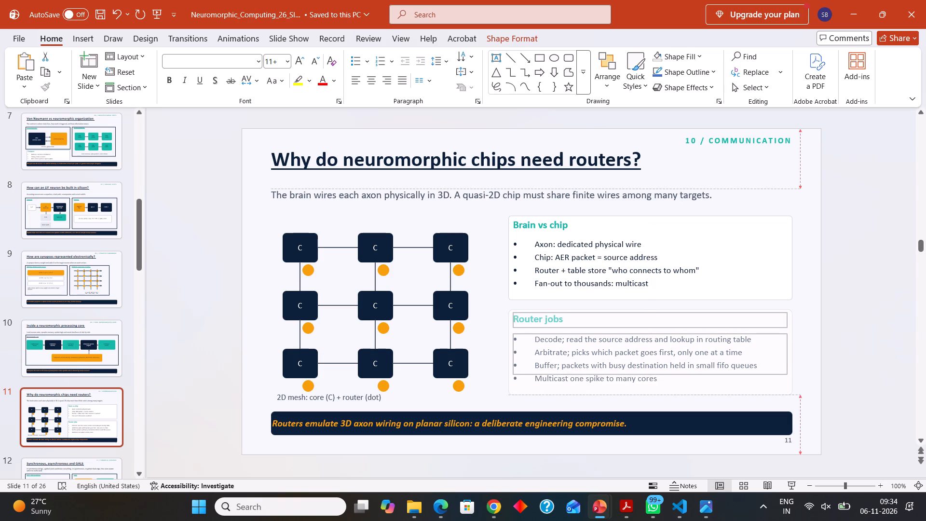
pyautogui.moveTo(649, 395); pyautogui.dragTo(650, 397)
pyautogui.click(843, 377)
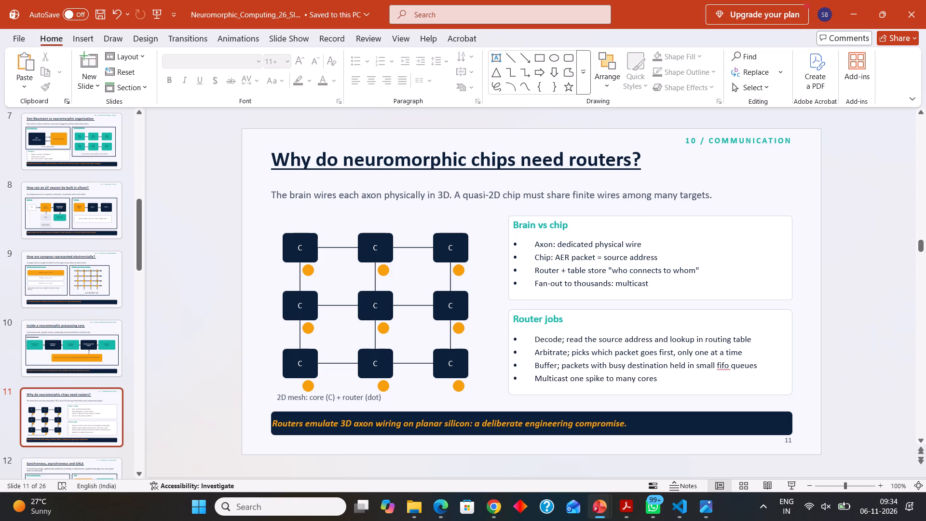
# Extend the "Brain vs chip" card's lower edge slightly downward, keeping a small gap above the "Router jobs" card.
pyautogui.click(651, 259)
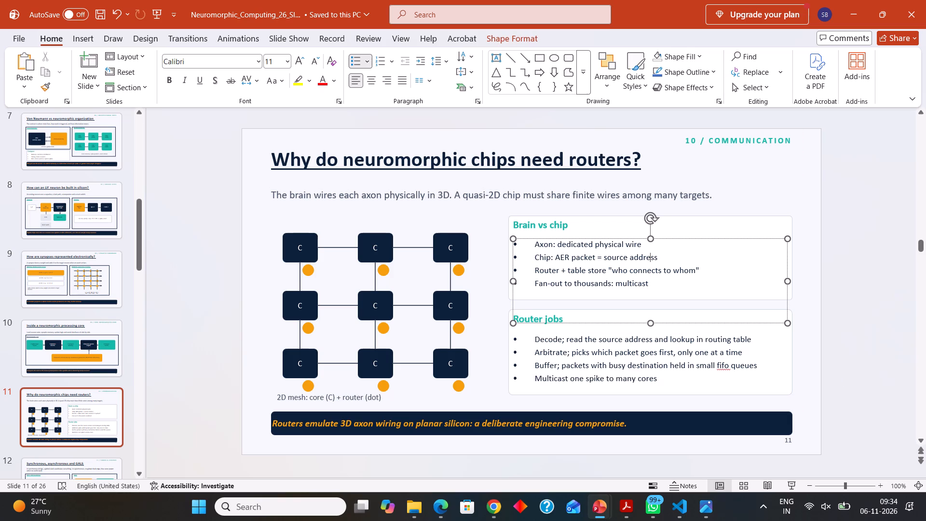
pyautogui.click(695, 216)
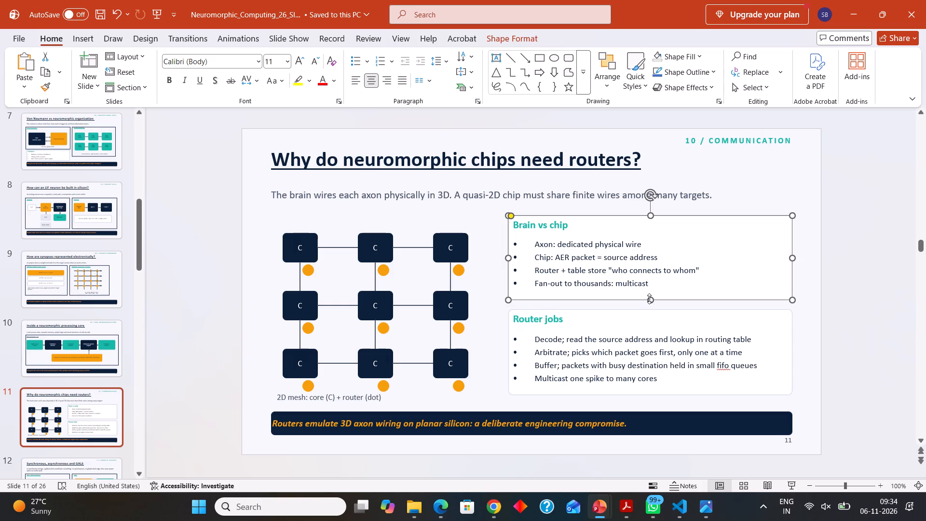
pyautogui.moveTo(649, 299); pyautogui.dragTo(650, 303)
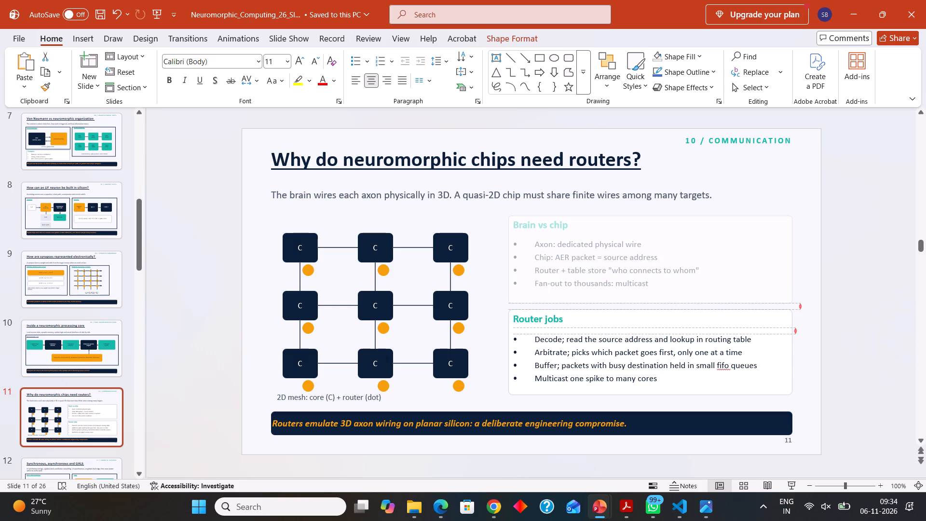
pyautogui.moveTo(650, 303); pyautogui.dragTo(650, 303)
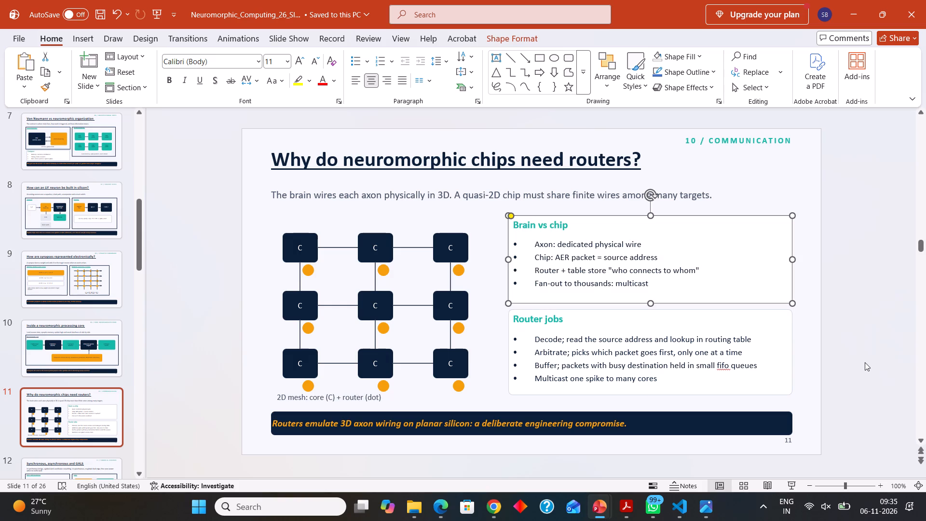
pyautogui.click(865, 362)
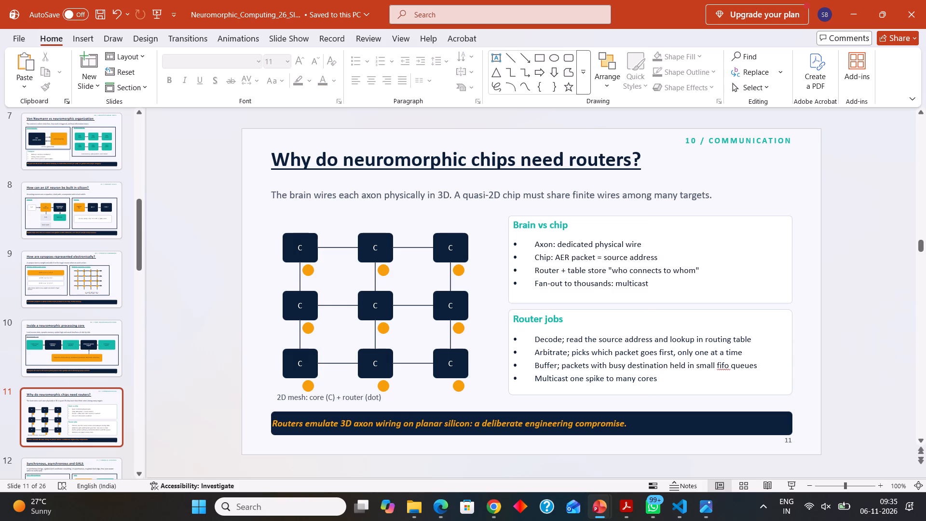
# Extend only the "Router jobs" card's lower edge slightly downward, leaving its heading and bullets in place.
pyautogui.click(743, 305)
pyautogui.click(741, 312)
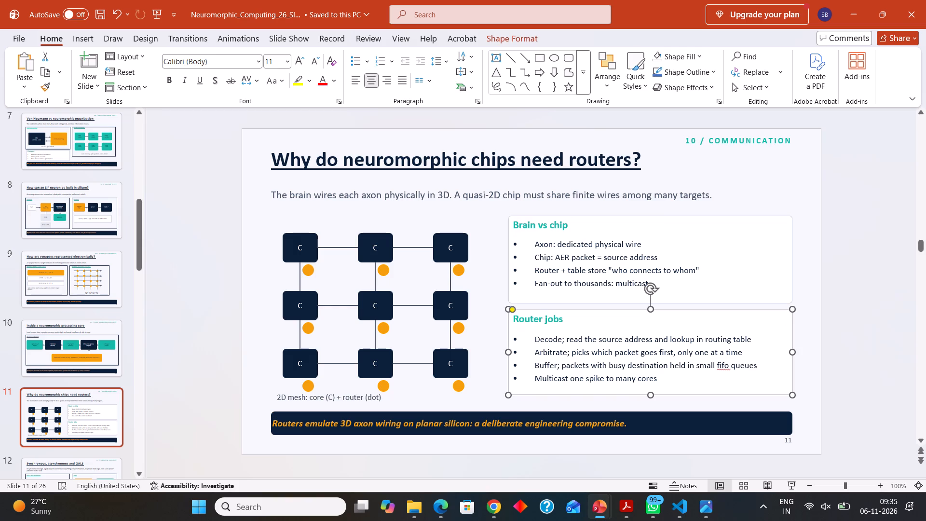
pyautogui.click(652, 395)
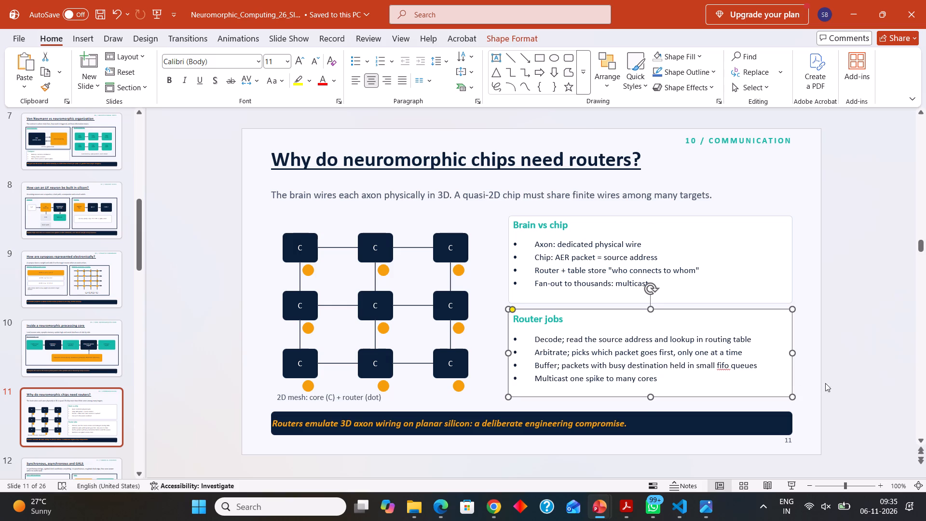
pyautogui.click(853, 388)
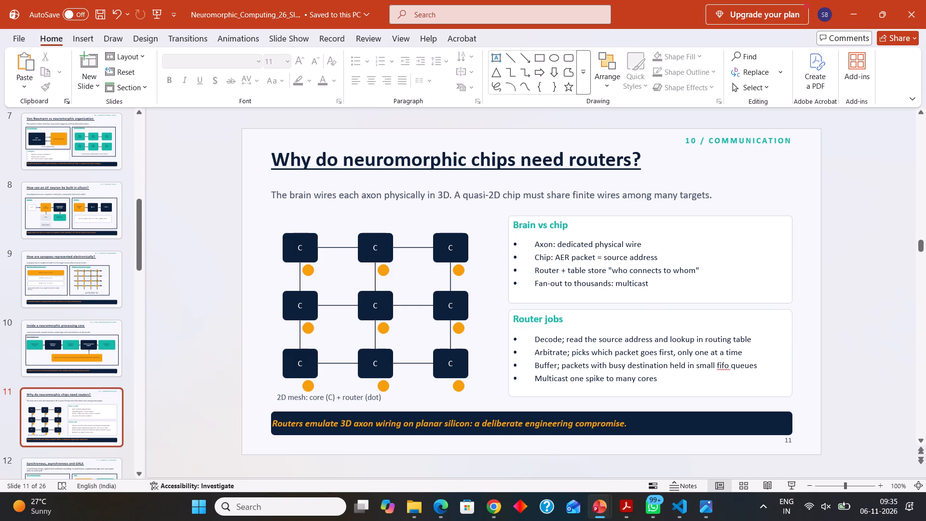
# Review the slides following slide 11, from "Synchronous, asynchronous and GALS" through "Intel Loihi 2 and Hala Point".
pyautogui.press('Right')
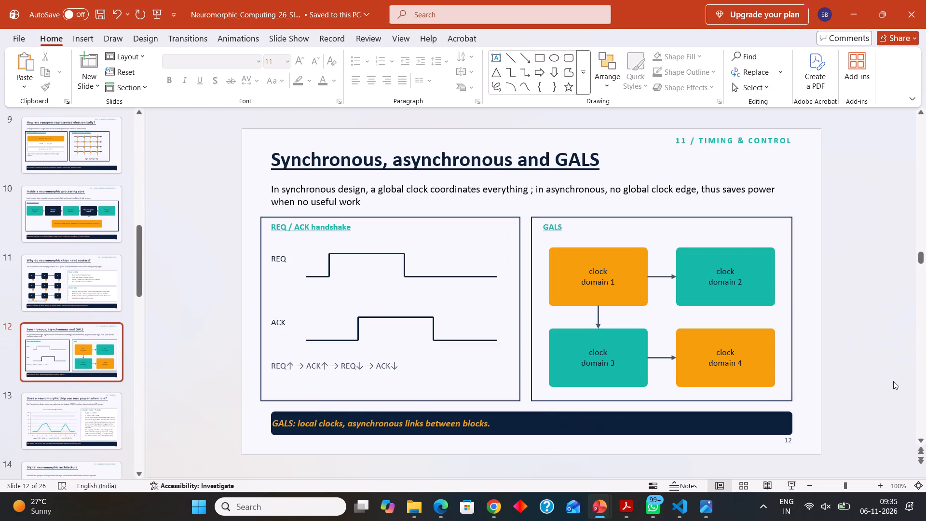
pyautogui.press('Right')
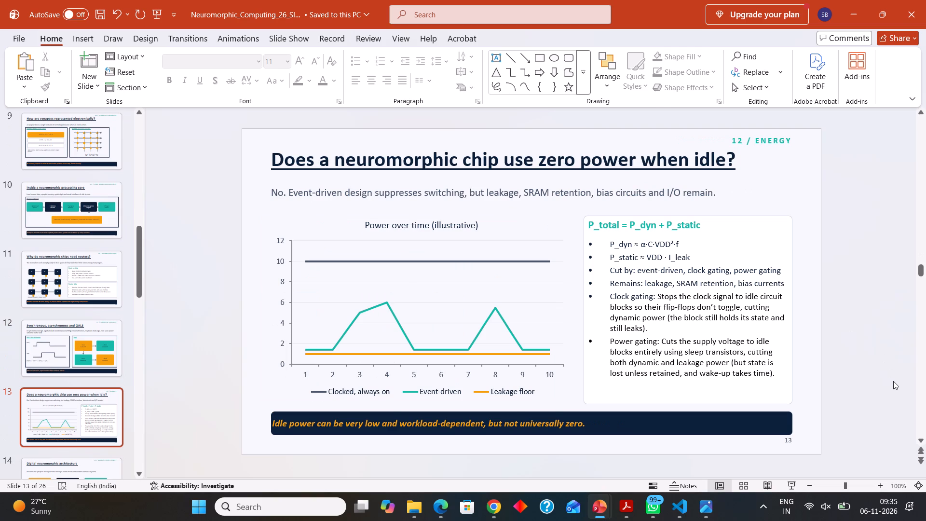
pyautogui.press('Right')
pyautogui.press('Right')
pyautogui.press('Left')
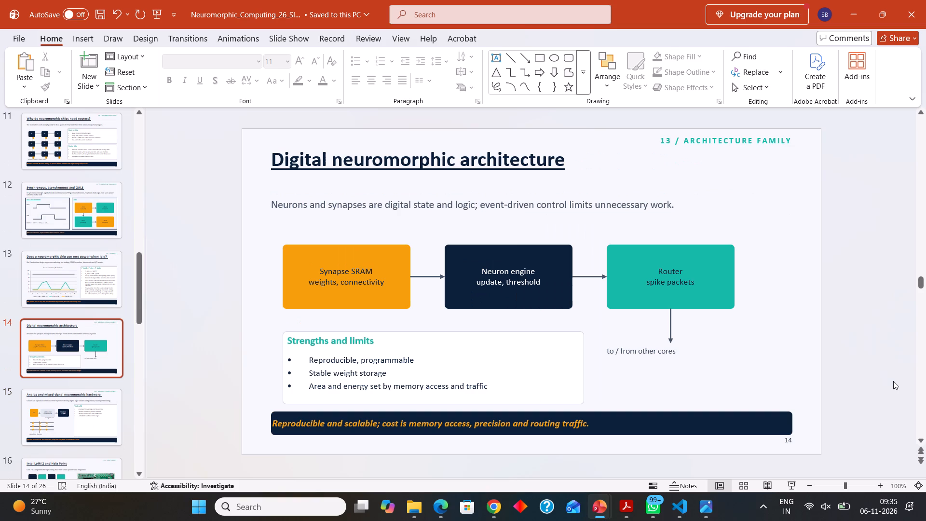
pyautogui.press('Right')
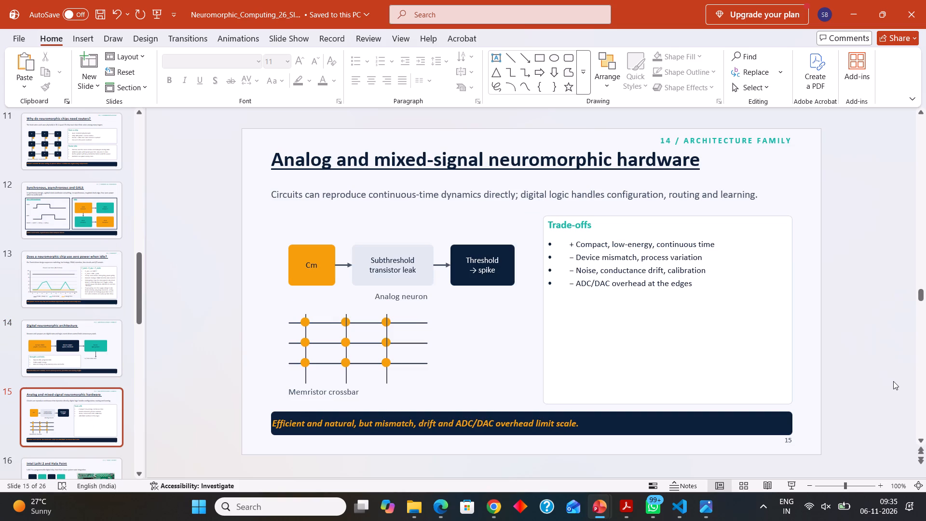
pyautogui.press('Right')
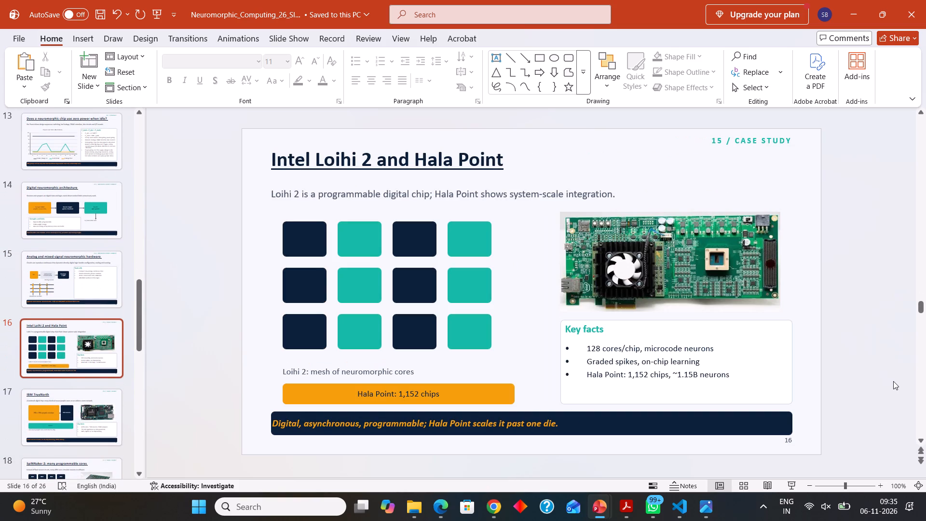
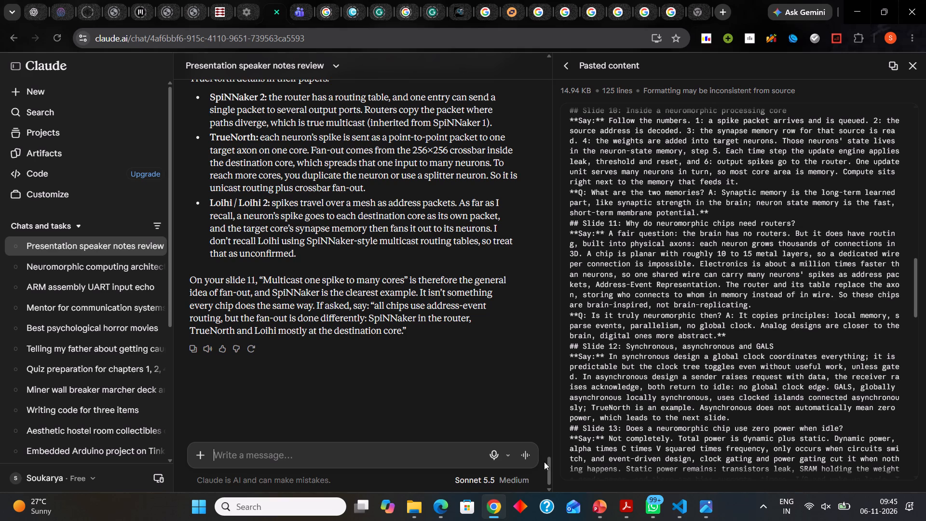
# Switch to the 26-slide presentation in PowerPoint and review case-study slides 16 to 19, ending on BrainScaleS-2.
pyautogui.click(735, 445)
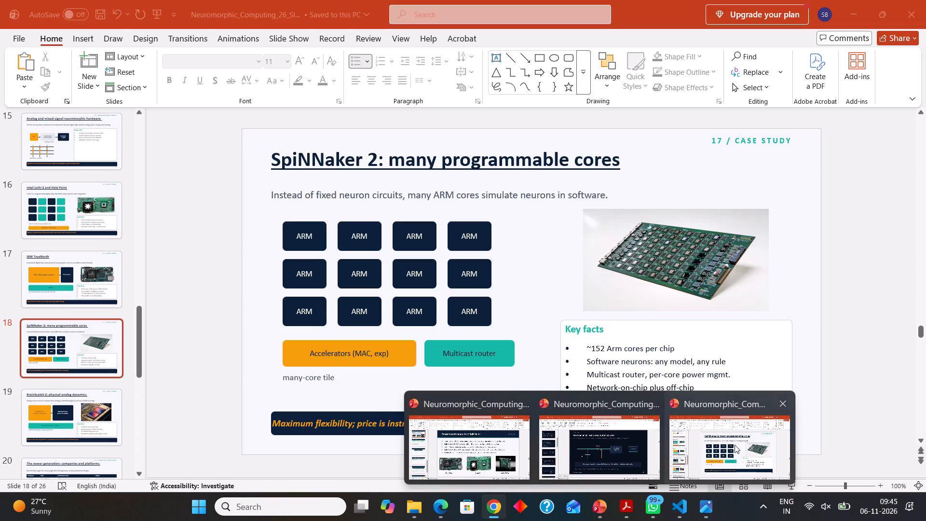
pyautogui.press('Right')
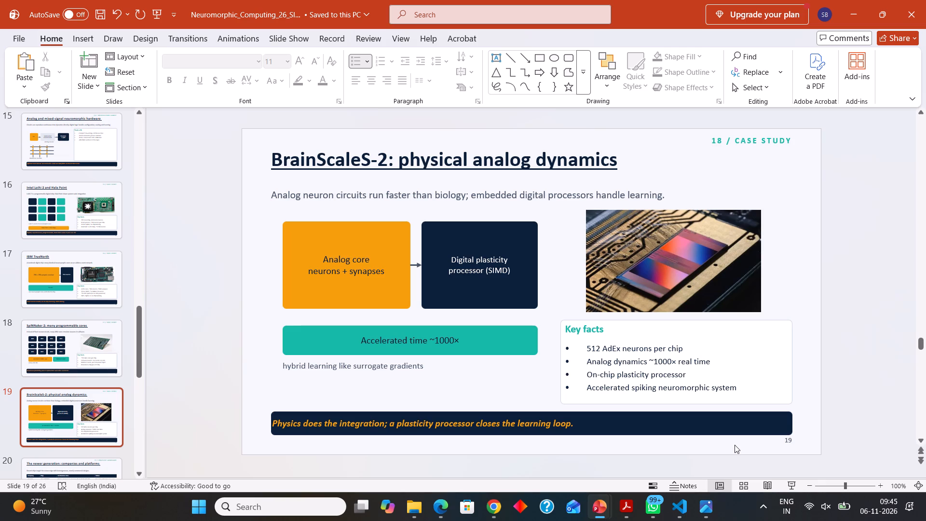
pyautogui.press('Left')
pyautogui.press('Left')
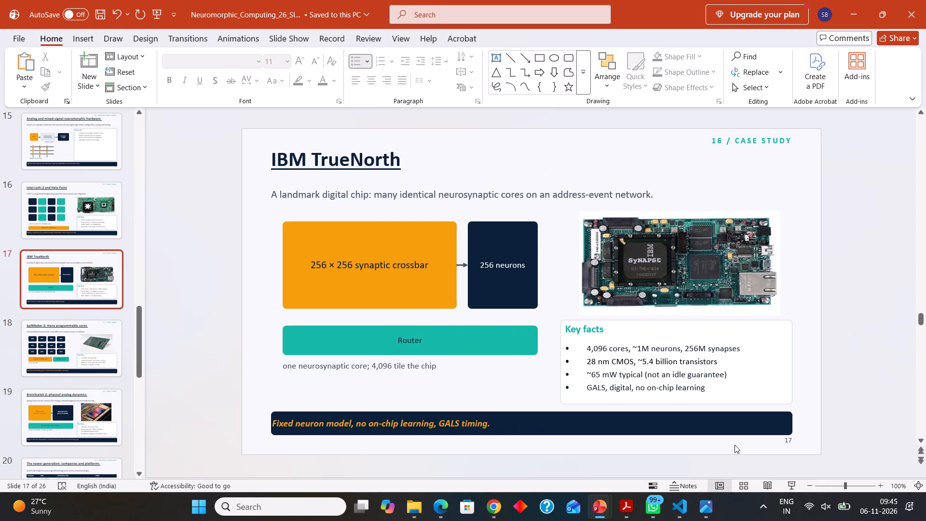
pyautogui.press('Left')
pyautogui.press('Right')
pyautogui.press('Right')
pyautogui.press('Right')
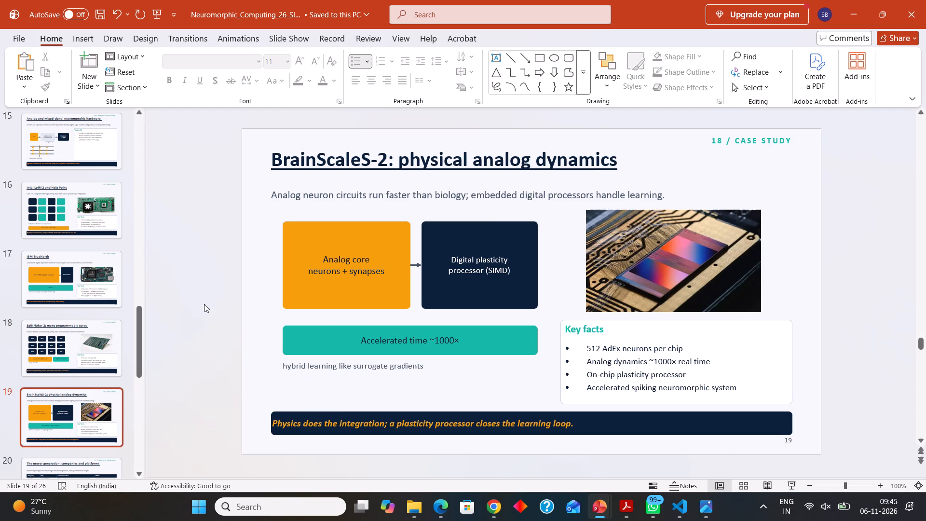
# Review closing slides 23 to 25 on 3D stacking, brain-inspiration analysis and future outlook, returning to slide 23, "Beyond individual chips".
pyautogui.scroll(-3, 110, 332)
pyautogui.scroll(1, 110, 332)
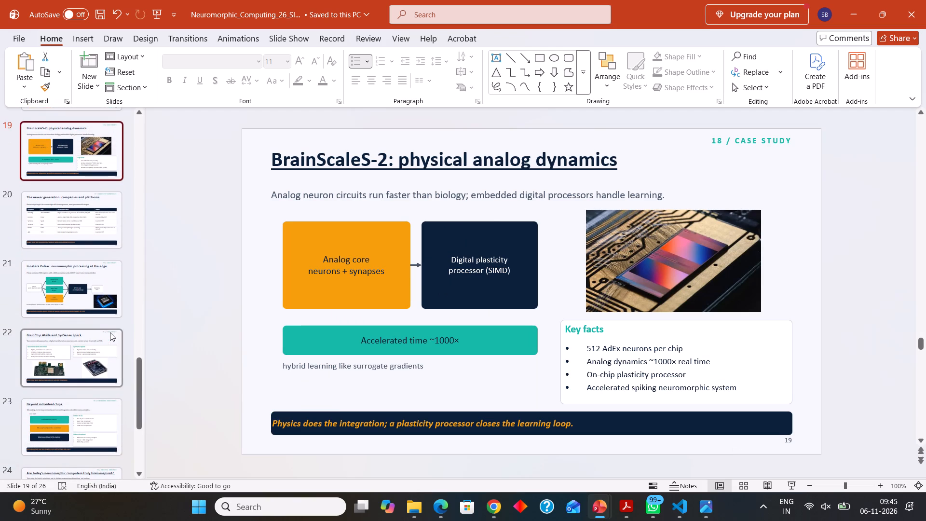
pyautogui.scroll(1, 110, 332)
pyautogui.click(90, 409)
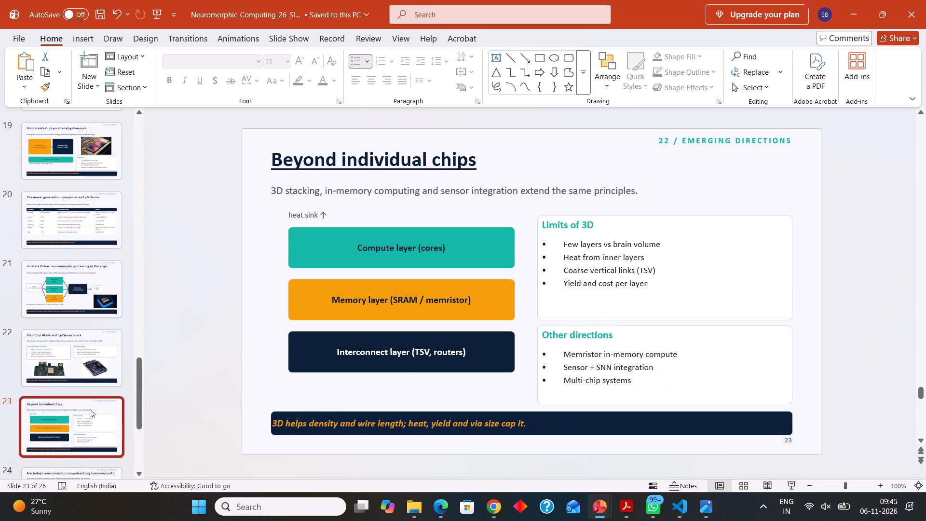
pyautogui.scroll(-2, 90, 409)
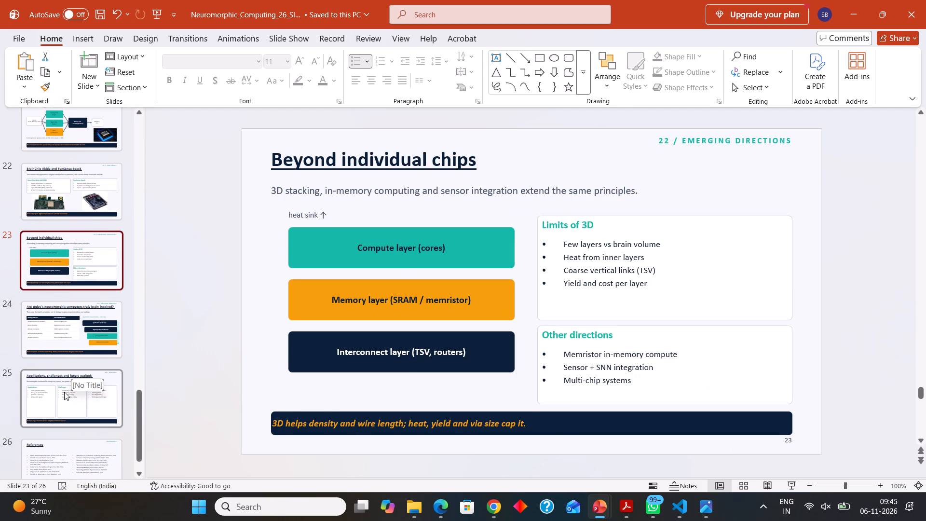
pyautogui.click(64, 392)
pyautogui.click(92, 345)
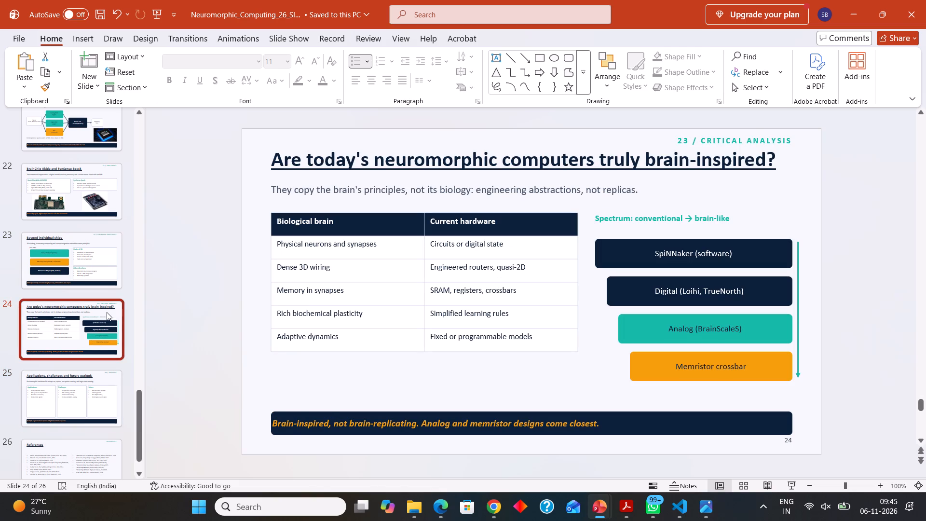
pyautogui.click(94, 376)
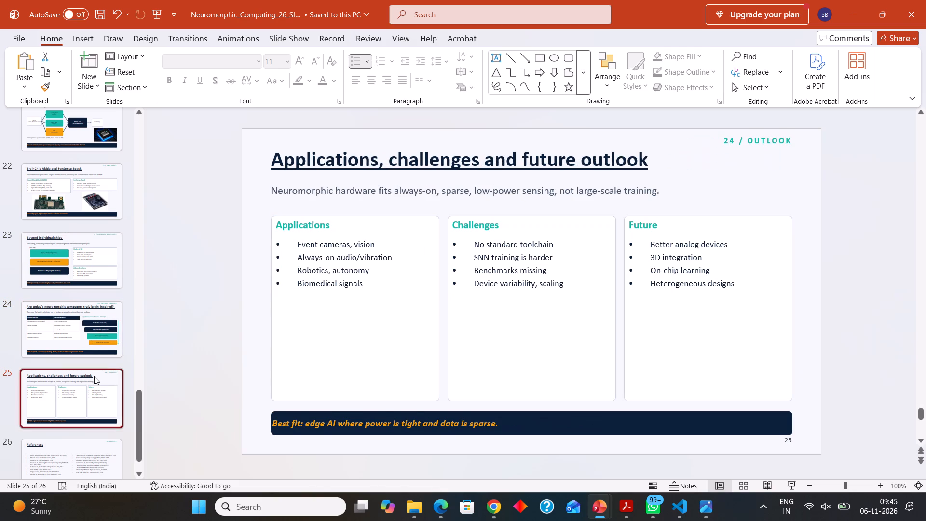
pyautogui.click(112, 319)
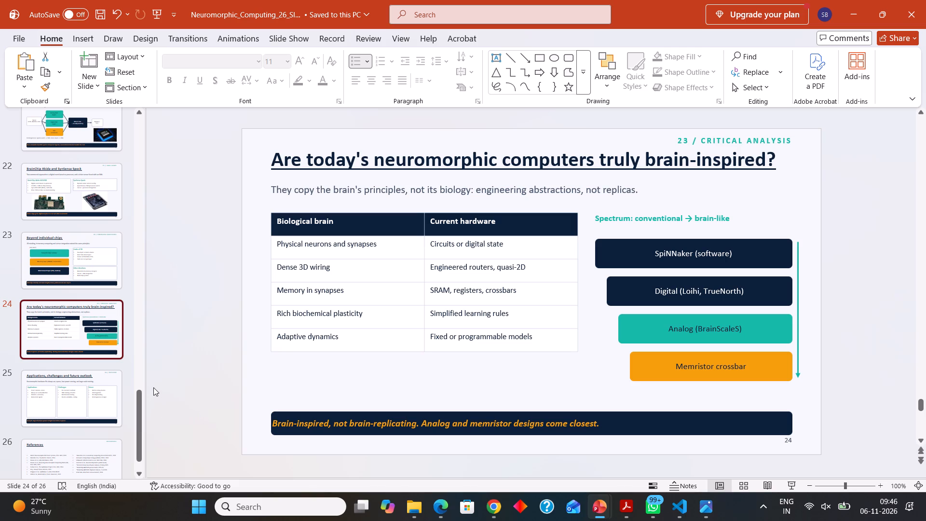
pyautogui.click(79, 258)
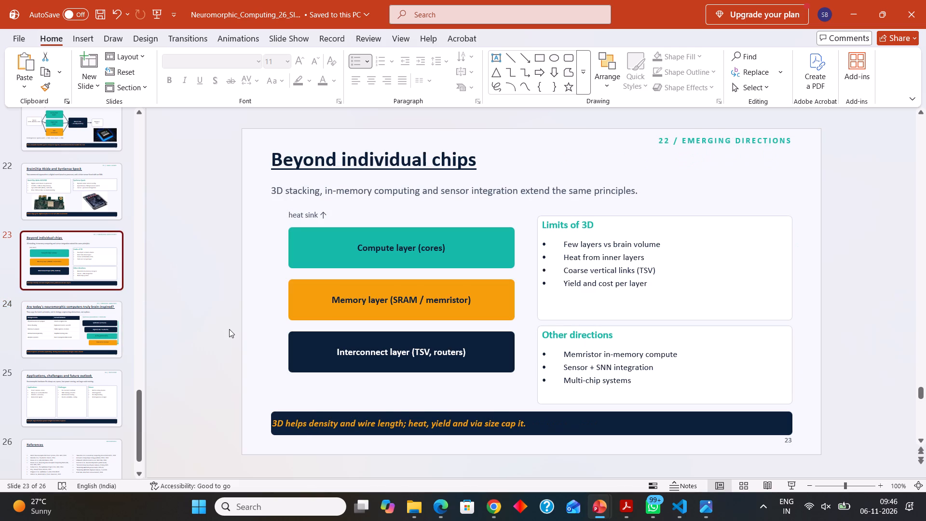
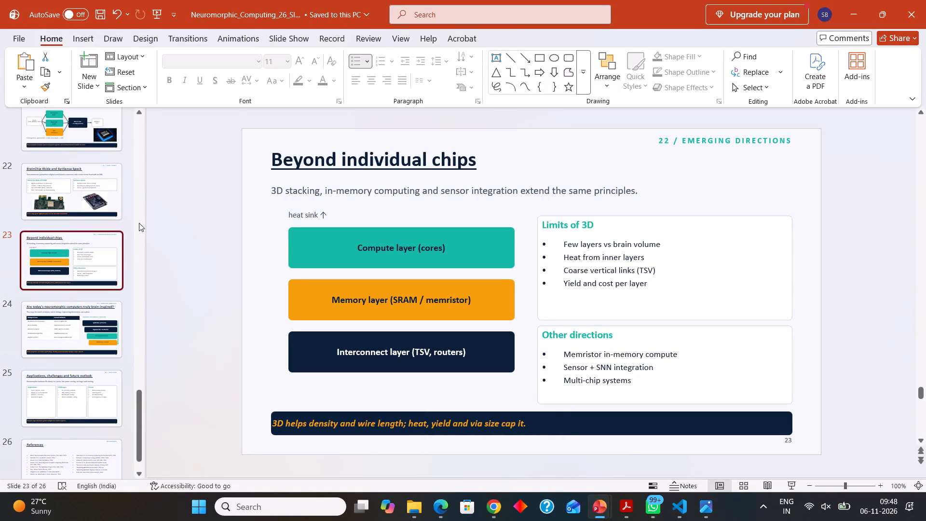
# Go back to slide 19, "BrainScaleS-2: physical analog dynamics", in the presentation.
pyautogui.scroll(3, 88, 204)
pyautogui.click(86, 239)
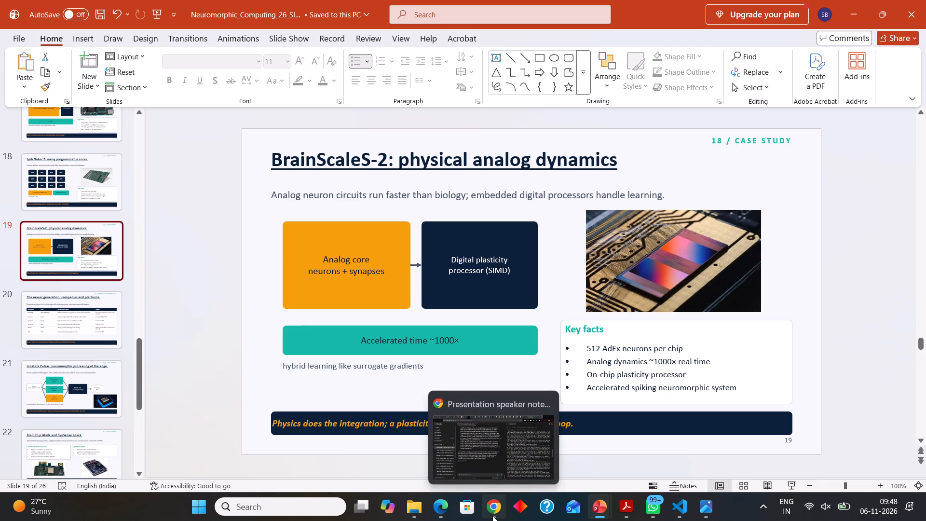
pyautogui.click(503, 462)
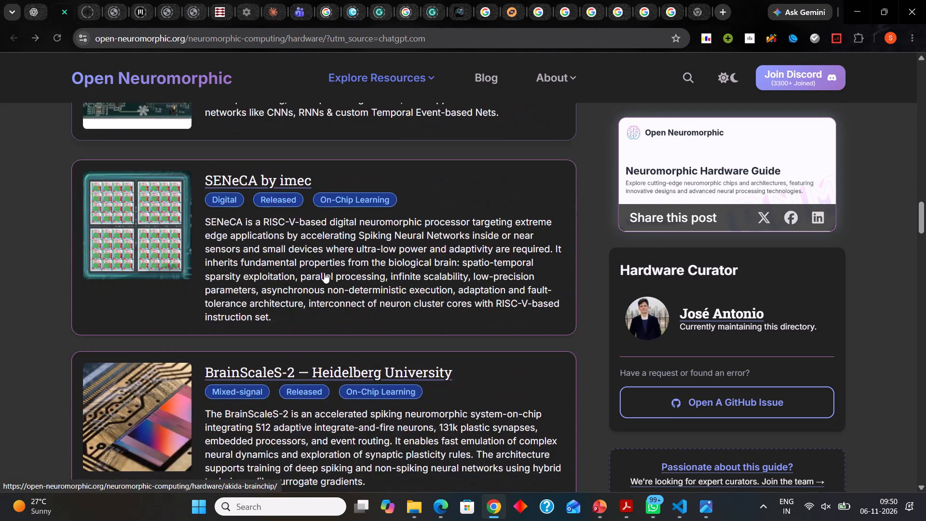
pyautogui.scroll(-3, 324, 273)
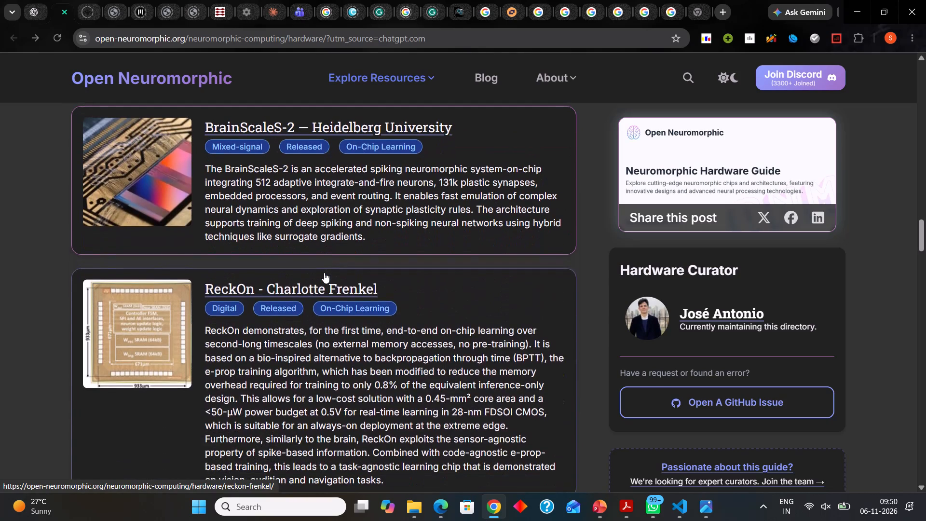
# Open the BrainScaleS-2 — Heidelberg University page and check its overview against slide 19 in PowerPoint.
pyautogui.scroll(1, 324, 273)
pyautogui.click(440, 289)
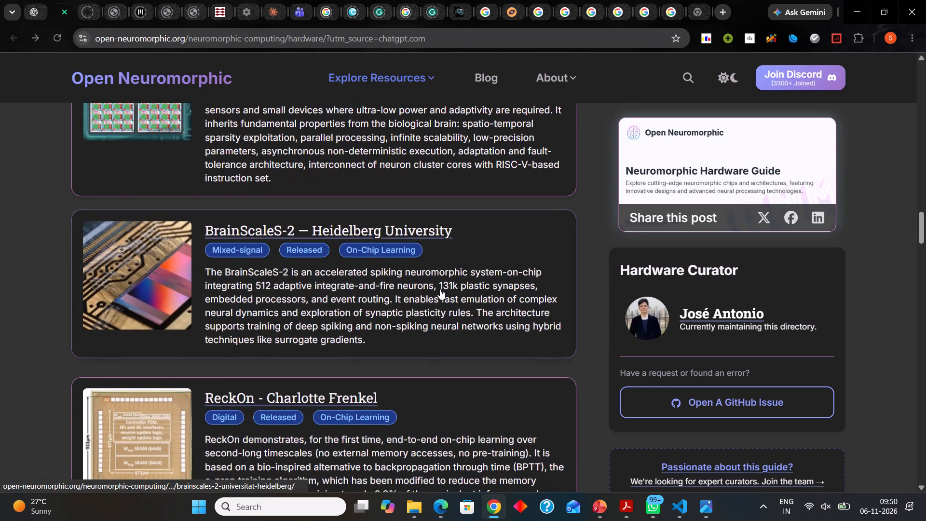
pyautogui.scroll(-3, 520, 342)
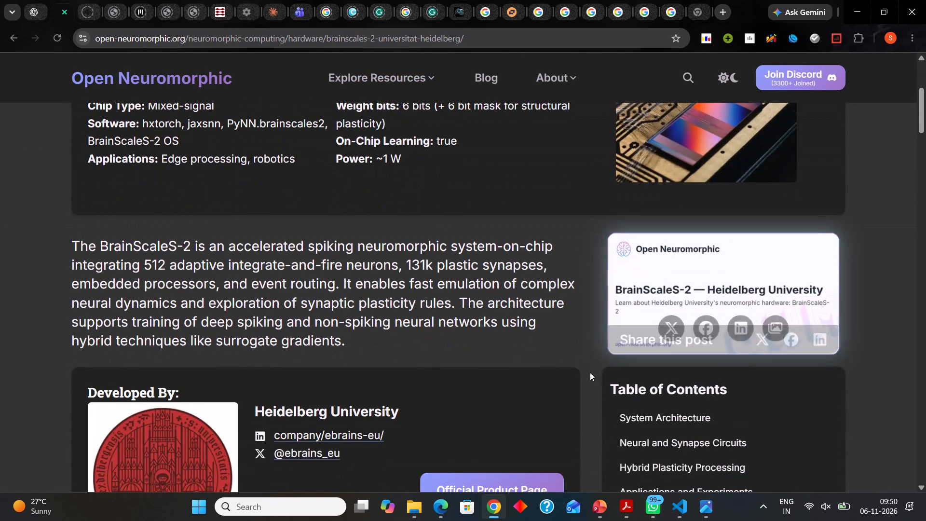
pyautogui.scroll(-2, 572, 362)
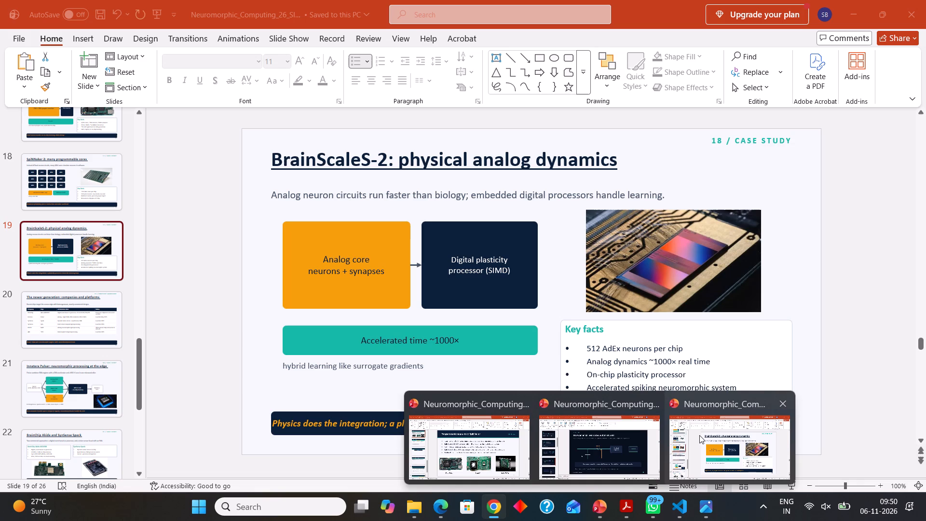
pyautogui.click(699, 435)
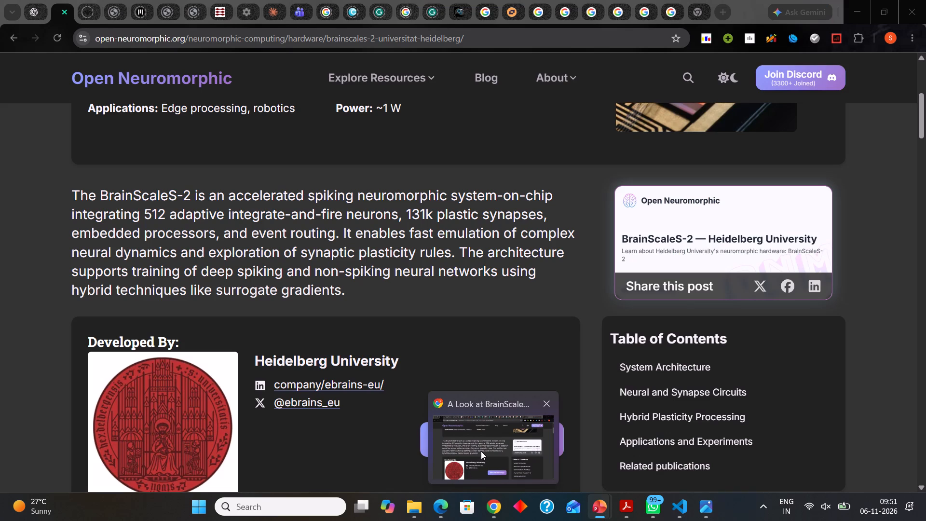
# Return to the BrainScaleS-2 page in Chrome and read from System Architecture through Applications and Experiments to Related publications.
pyautogui.click(481, 451)
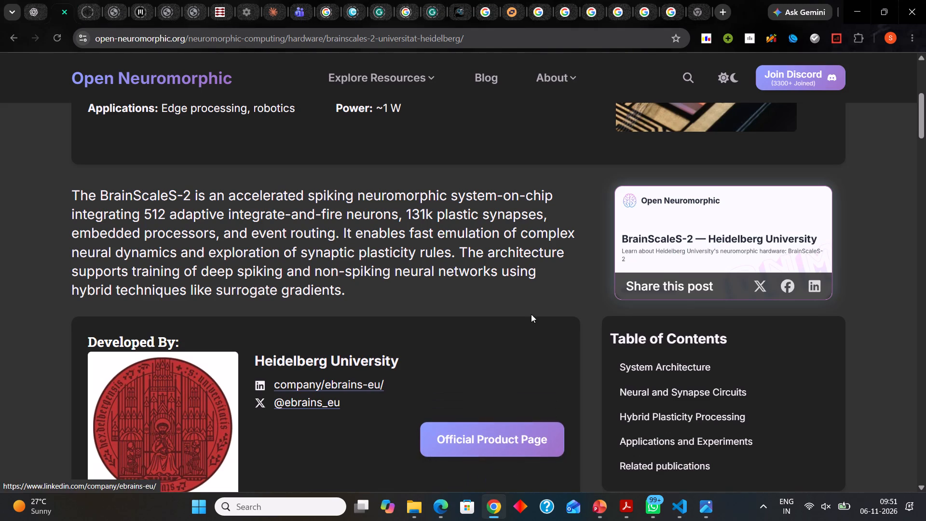
pyautogui.scroll(-4, 531, 314)
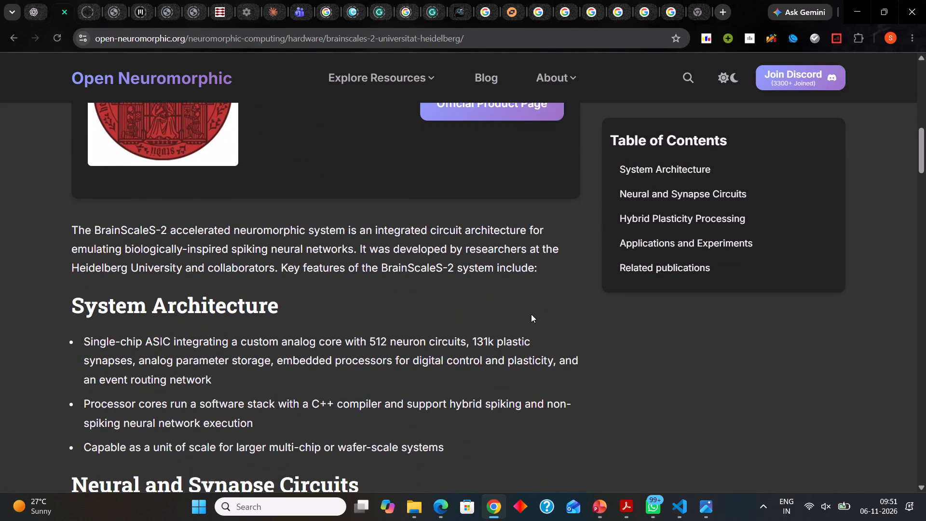
pyautogui.scroll(-2, 395, 328)
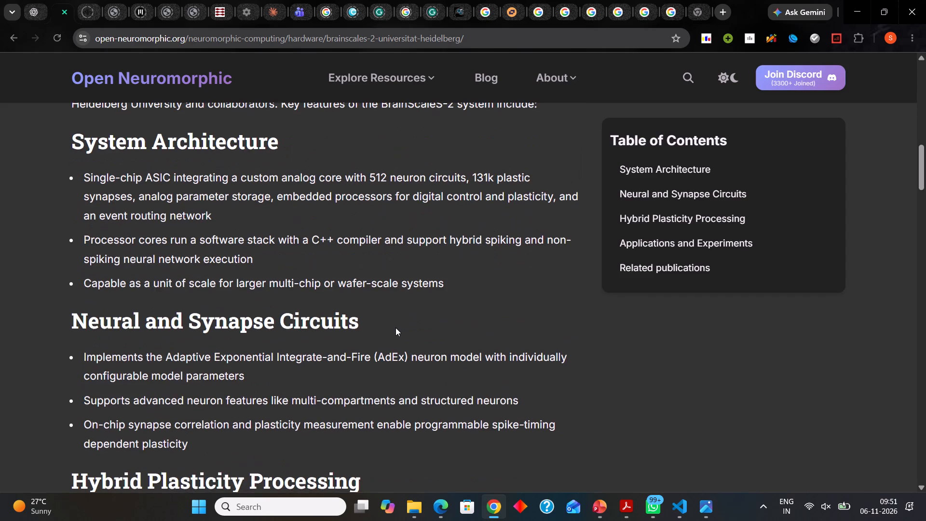
pyautogui.scroll(-18, 395, 328)
pyautogui.scroll(1, 395, 328)
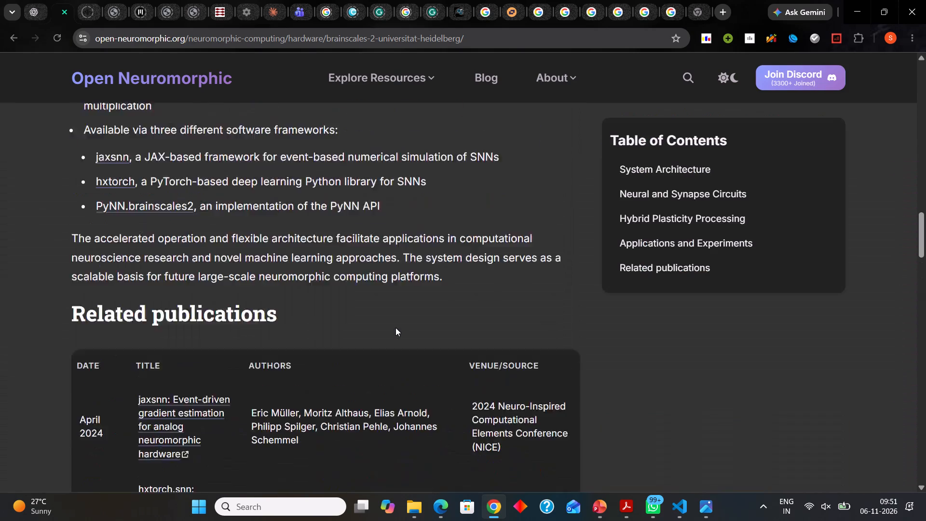
pyautogui.scroll(-3, 395, 328)
pyautogui.scroll(2, 395, 328)
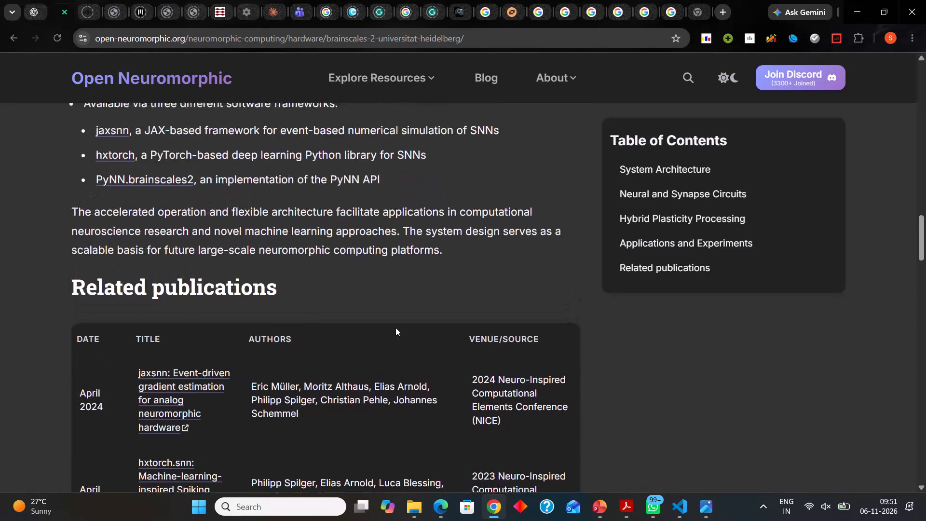
pyautogui.scroll(3, 395, 328)
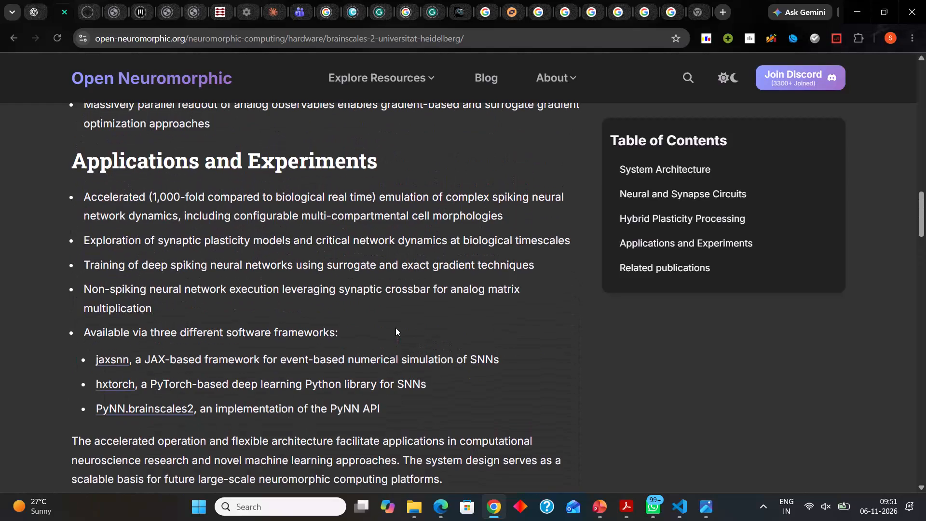
pyautogui.scroll(7, 395, 328)
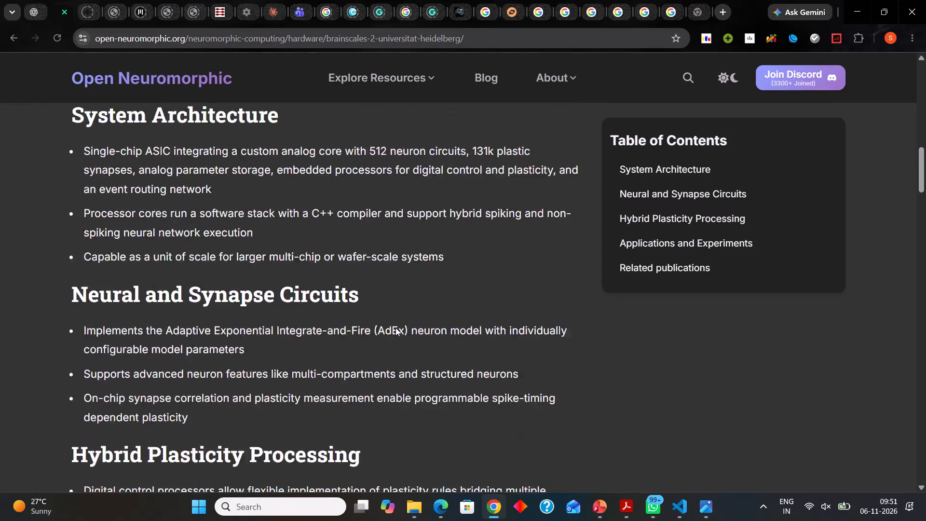
pyautogui.scroll(2, 395, 328)
pyautogui.scroll(-3, 395, 328)
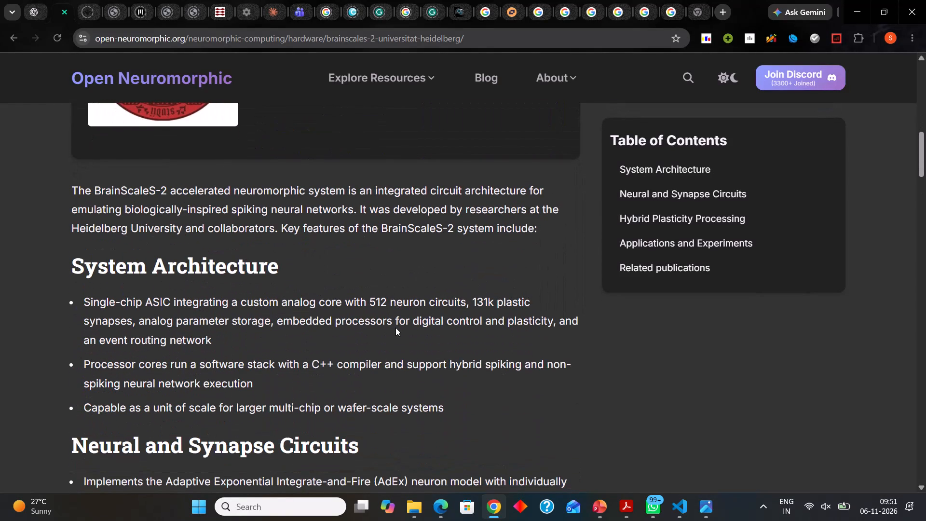
pyautogui.scroll(-2, 395, 328)
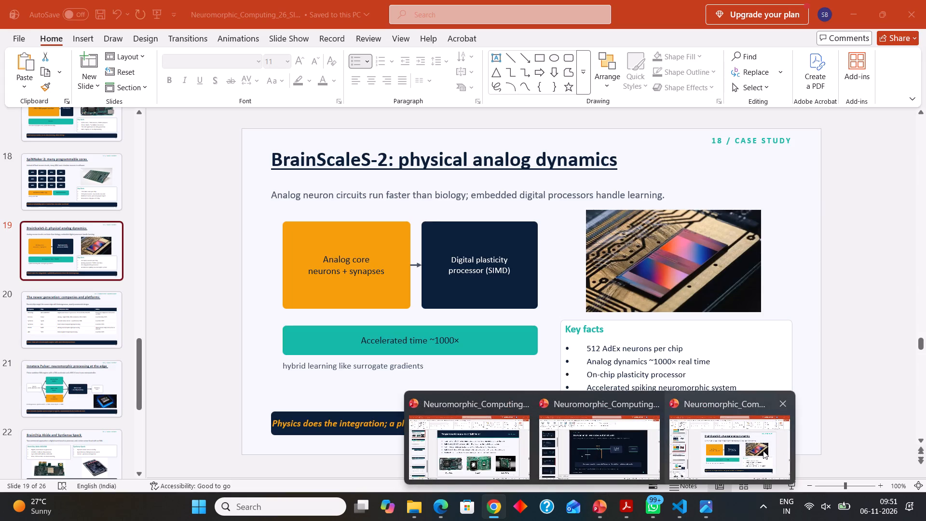
pyautogui.scroll(-1, 510, 329)
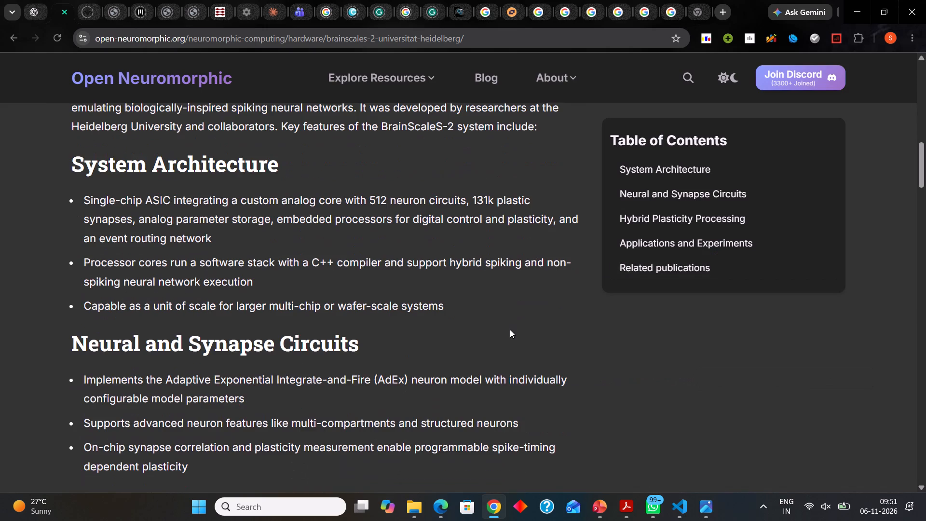
pyautogui.scroll(-2, 510, 329)
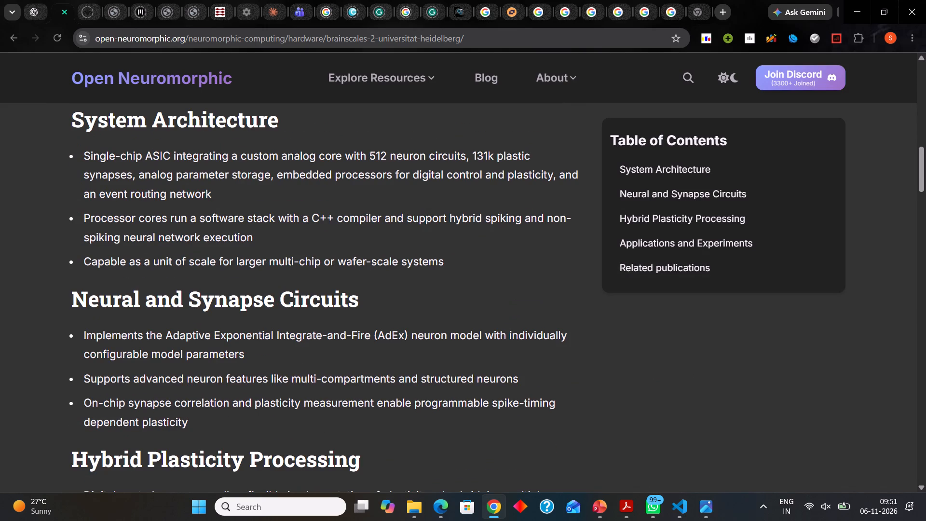
pyautogui.scroll(-1, 510, 329)
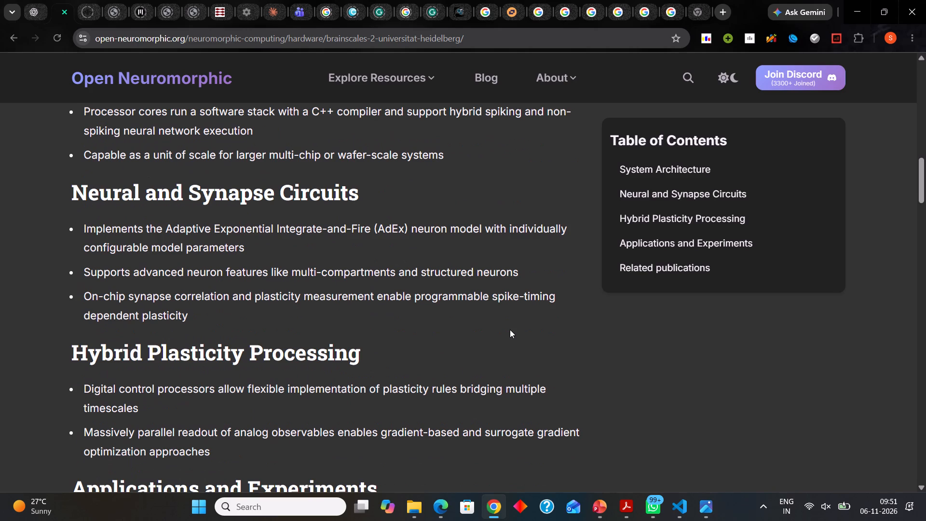
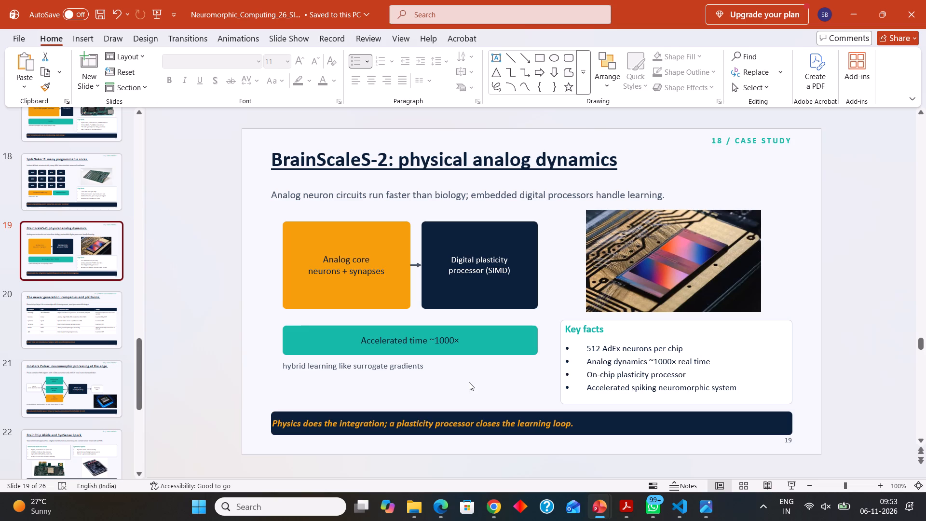
pyautogui.click(499, 424)
pyautogui.press('BackSpace')
pyautogui.press('BackSpace')
pyautogui.press('BackSpace')
pyautogui.press('BackSpace')
pyautogui.press('BackSpace')
pyautogui.press('BackSpace')
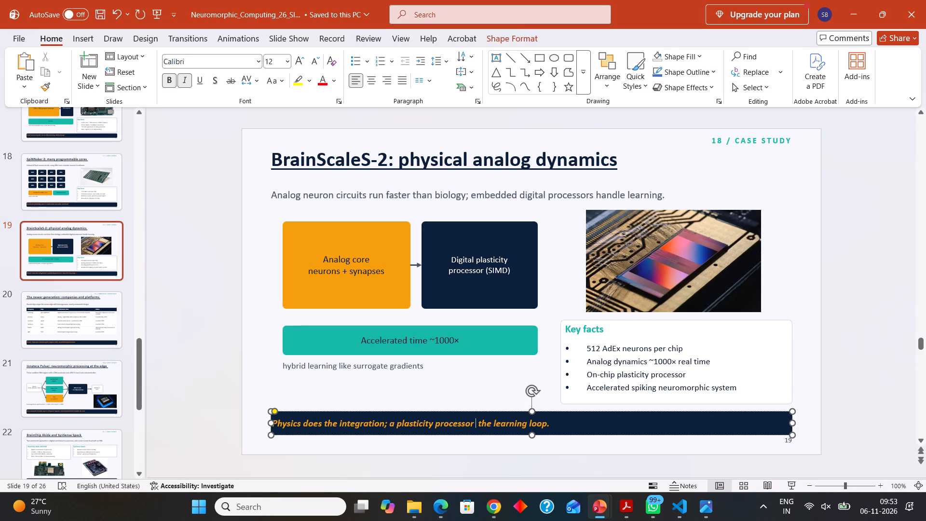
pyautogui.write('runs')
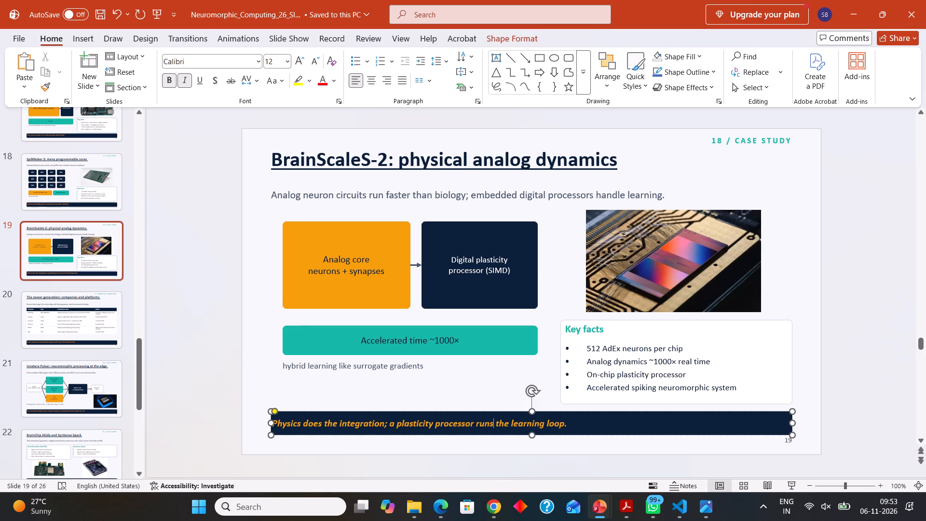
pyautogui.click(838, 338)
# Look back through the case-study slides from 16 to 19, checking the edited BrainScaleS-2 slide in sequence.
pyautogui.press('Right')
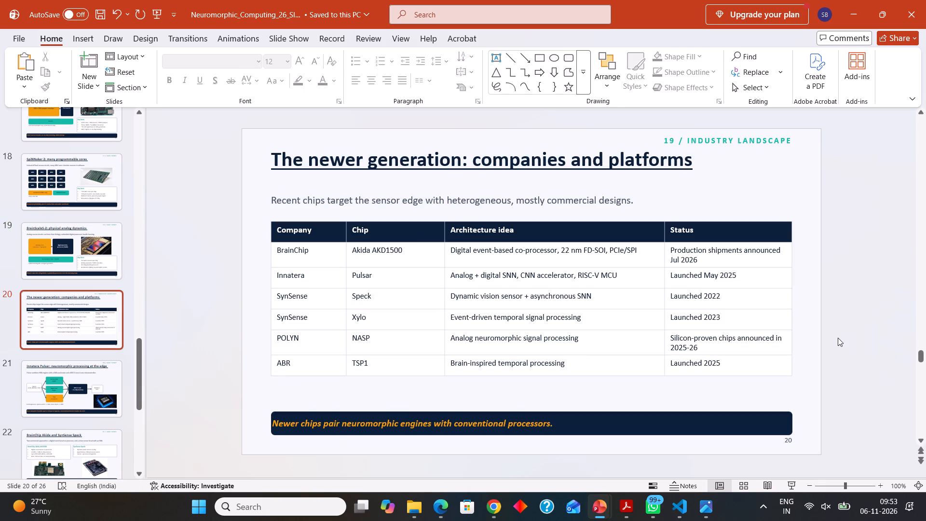
pyautogui.press('Left')
pyautogui.press('Left')
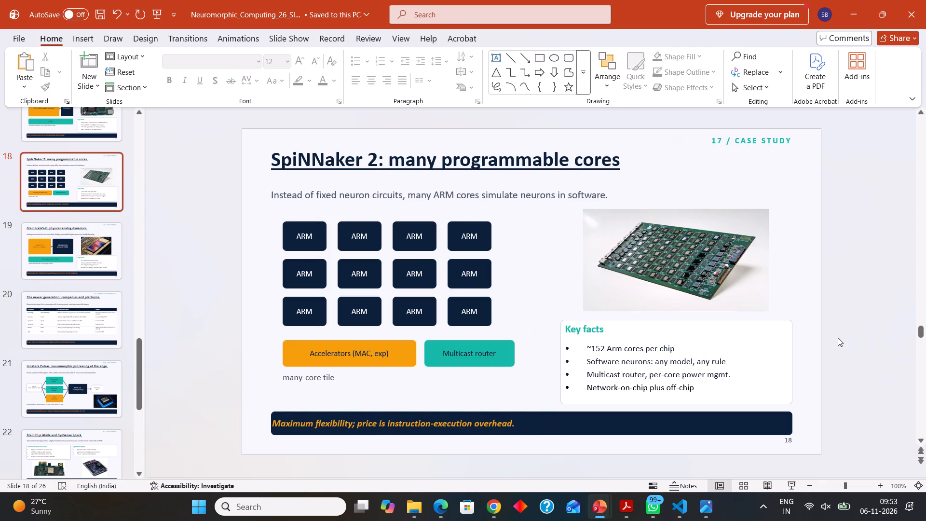
pyautogui.press('Left')
pyautogui.press('Left')
pyautogui.press('Right')
pyautogui.press('Right')
pyautogui.press('Right')
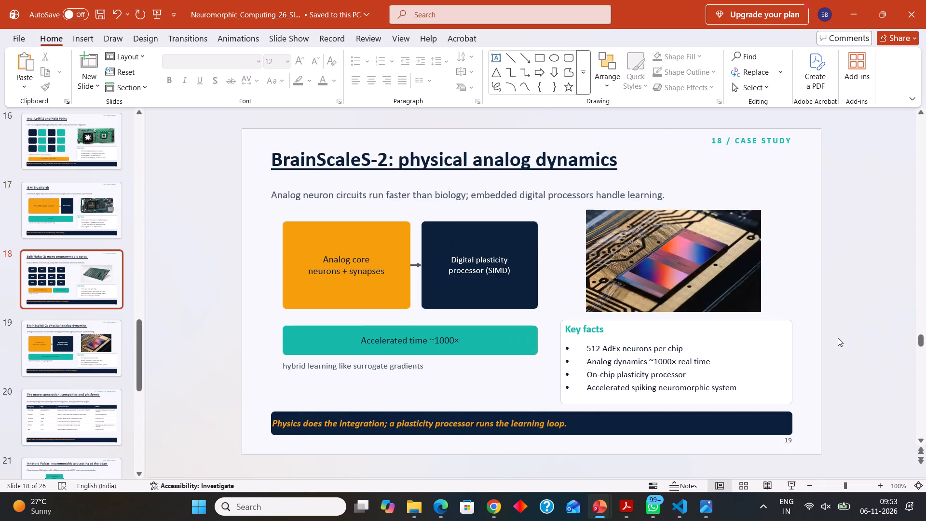
# Review slides 20 to 22, covering the newer-generation platforms table, Innatera Pulsar, and BrainChip Akida and SynSense Speck.
pyautogui.press('Right')
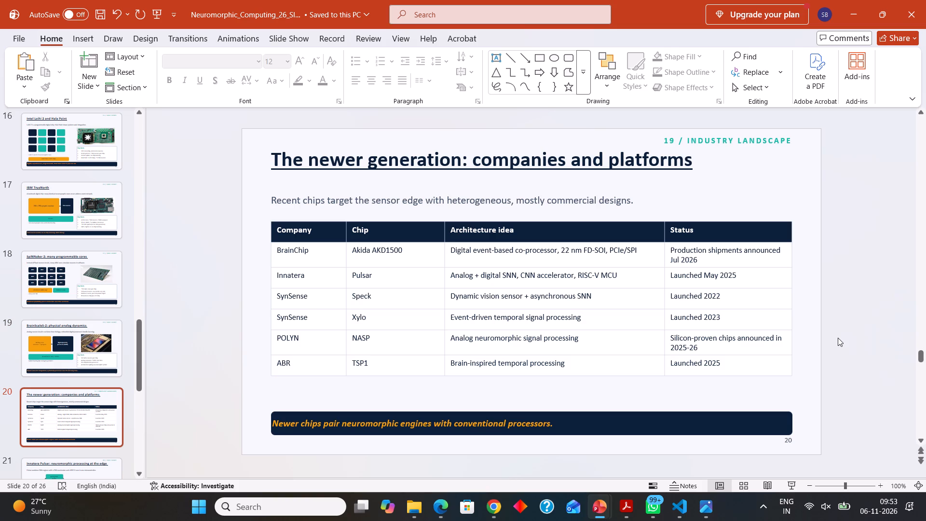
pyautogui.press('Right')
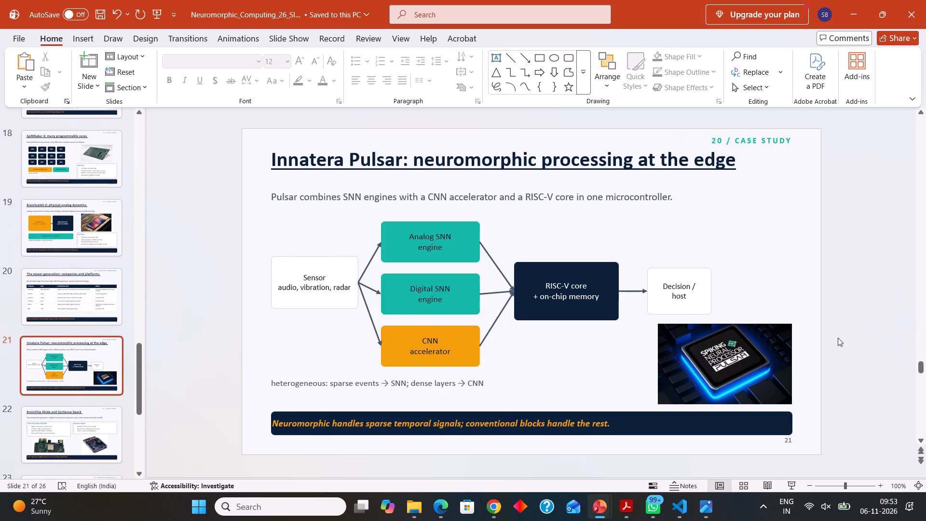
pyautogui.press('Right')
pyautogui.press('Left')
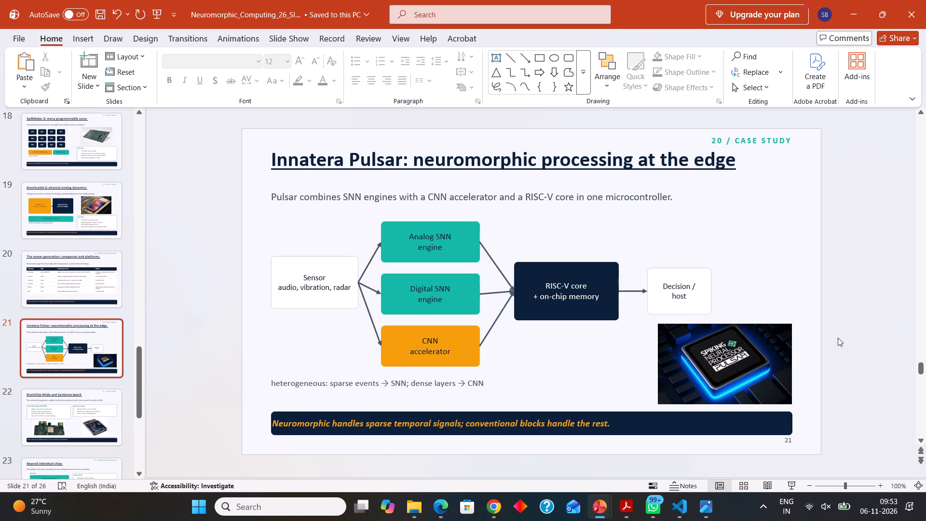
pyautogui.press('Left')
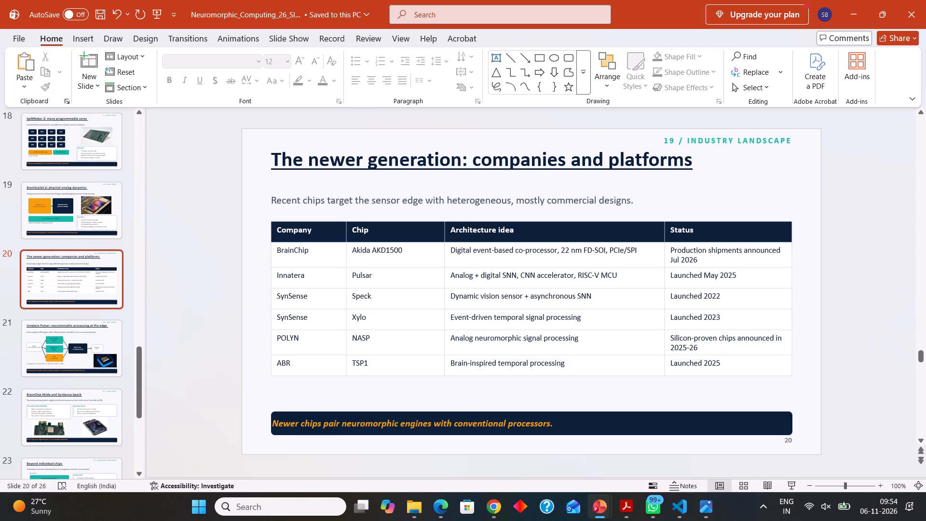
pyautogui.press('Right')
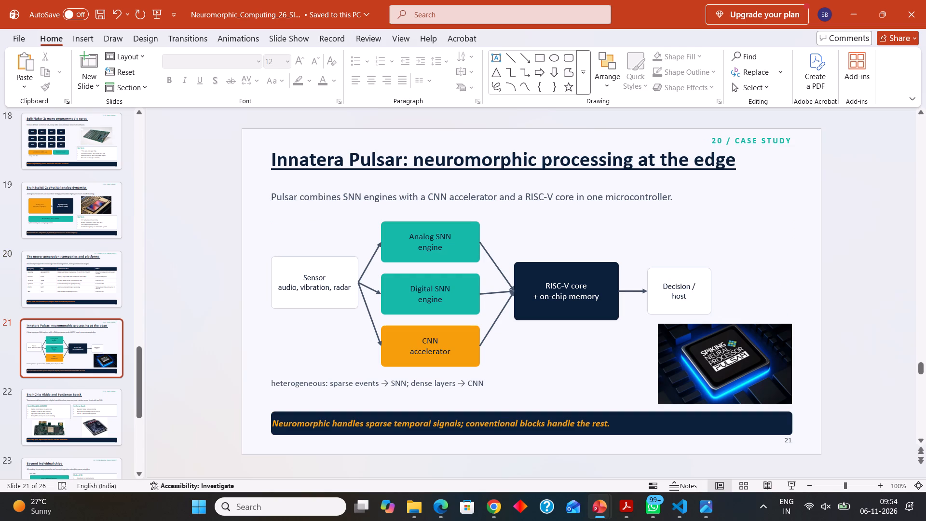
pyautogui.press('Right')
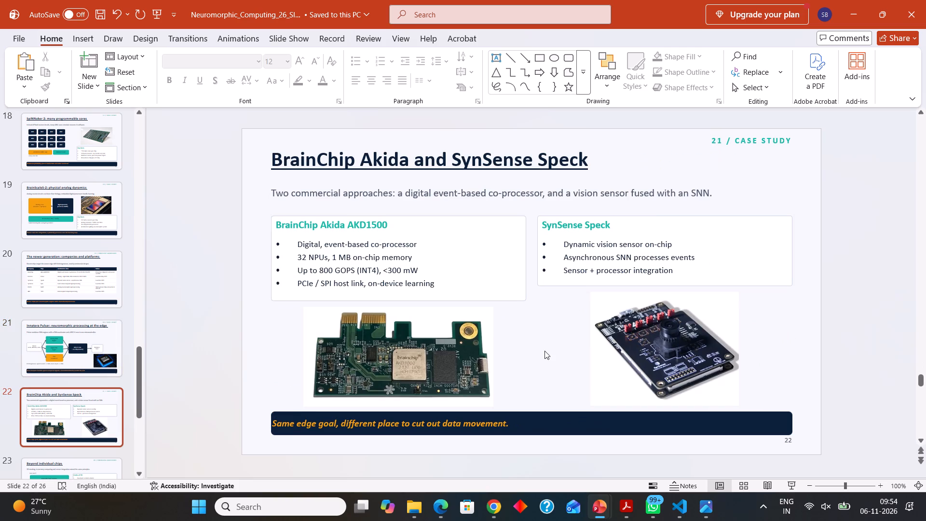
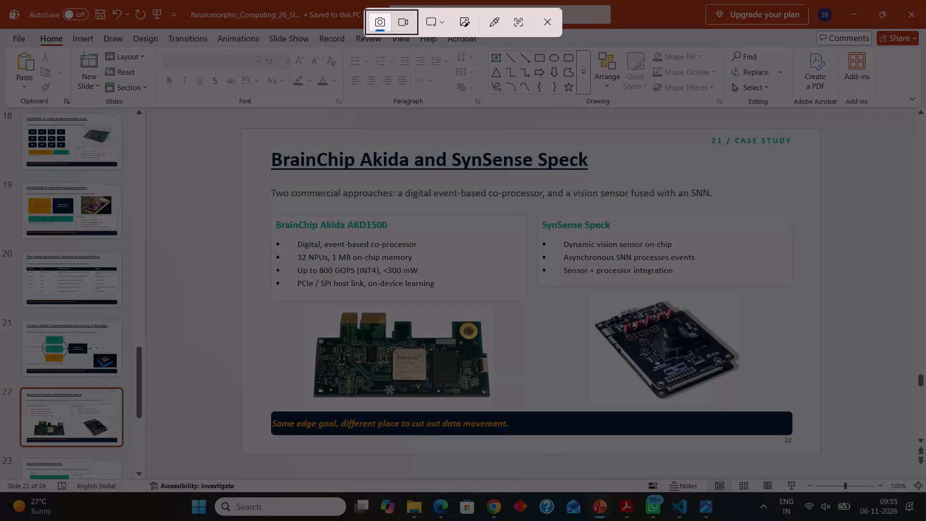
pyautogui.moveTo(249, 137); pyautogui.dragTo(745, 462)
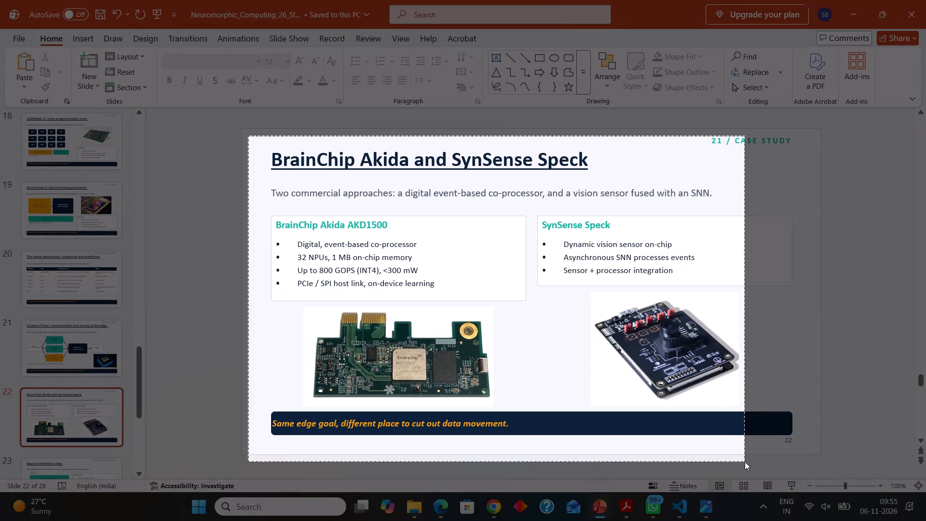
pyautogui.moveTo(745, 462); pyautogui.dragTo(811, 449)
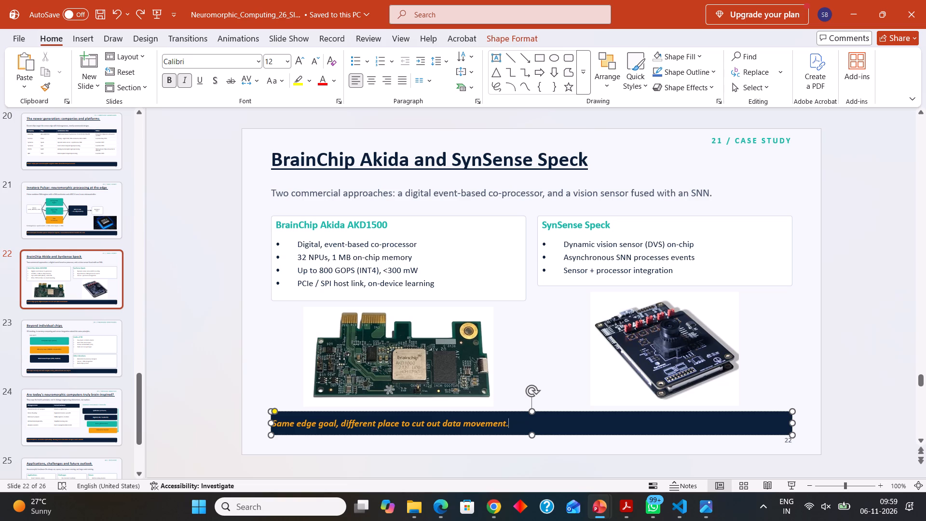
# Delete the banner sentence on slide 22, except for its first word "Same".
pyautogui.moveTo(508, 424); pyautogui.dragTo(285, 423)
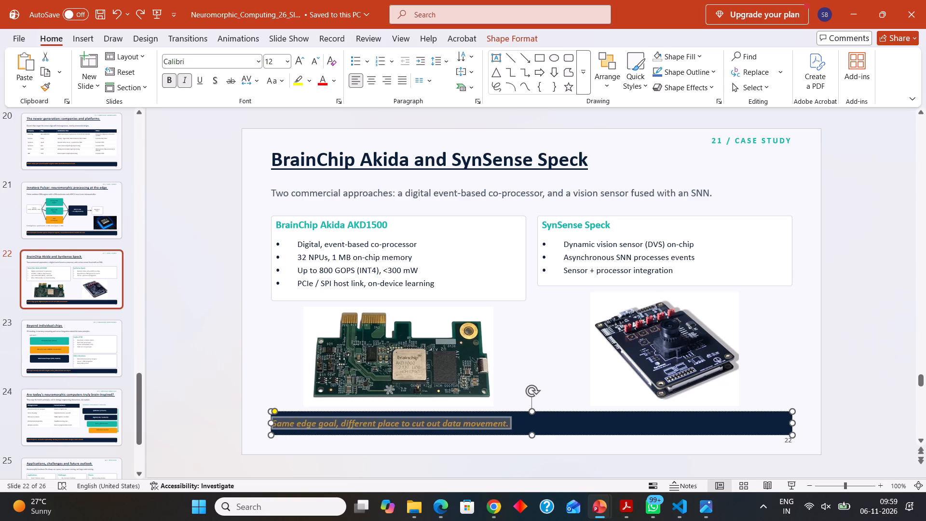
pyautogui.moveTo(285, 423); pyautogui.dragTo(298, 428)
pyautogui.press('BackSpace')
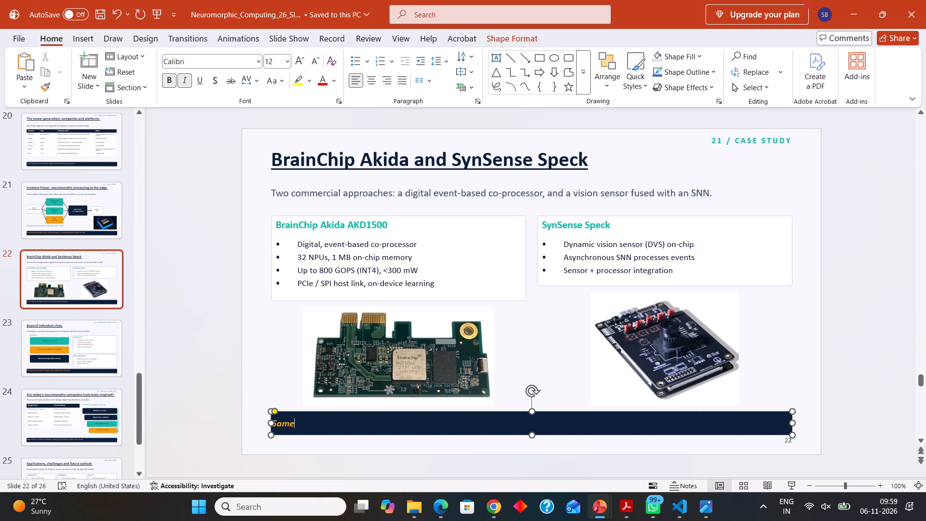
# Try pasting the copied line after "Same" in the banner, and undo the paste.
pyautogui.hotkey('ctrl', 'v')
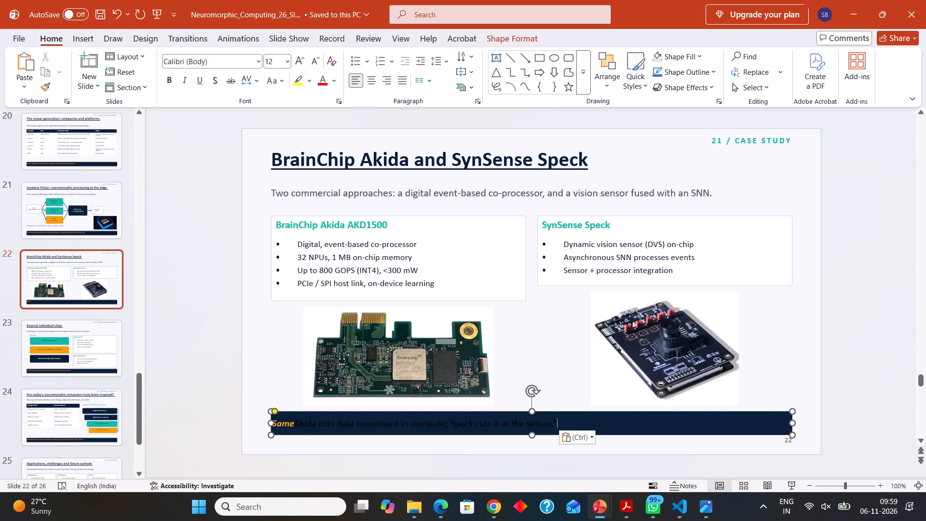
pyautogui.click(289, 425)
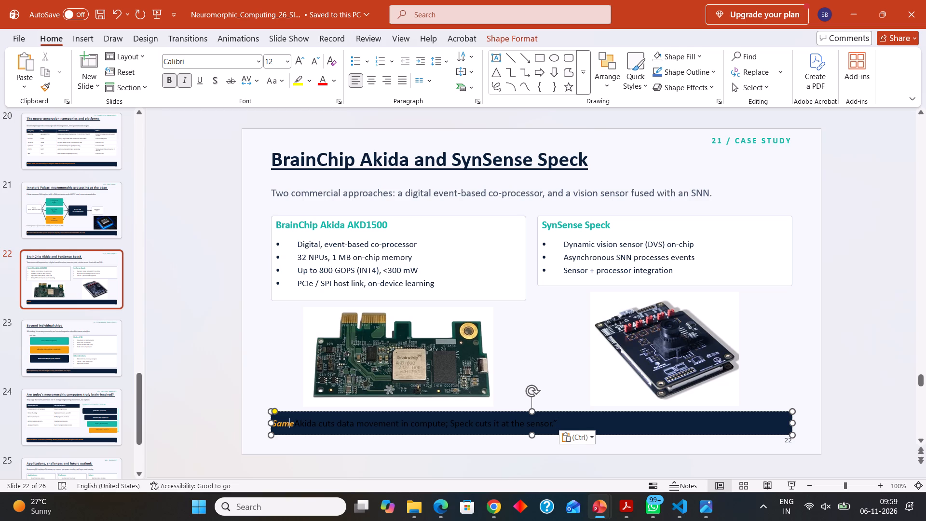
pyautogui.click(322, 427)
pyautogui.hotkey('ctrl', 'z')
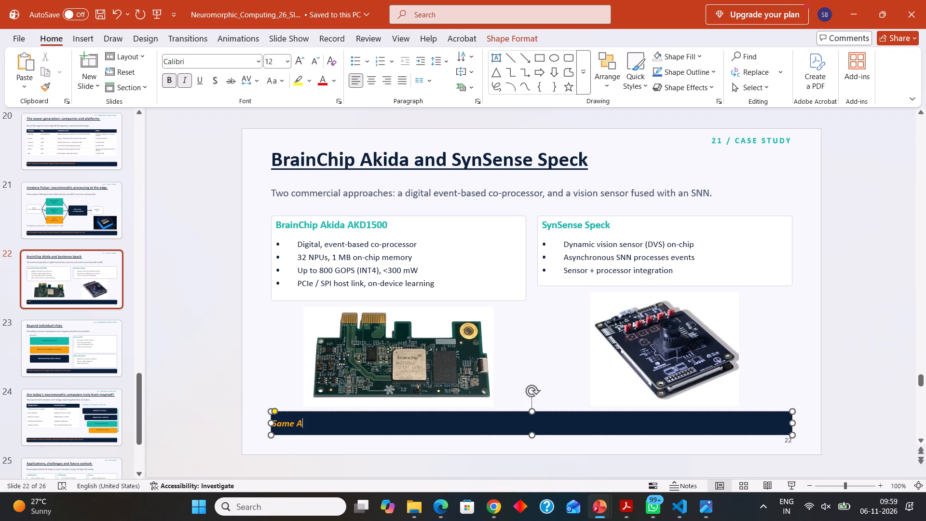
# After "Same" in the banner, enter "Akida cuts data movement in compute; Speck cuts it at the sensor; Both used in always-on edge devices".
pyautogui.write('kida cuts data m')
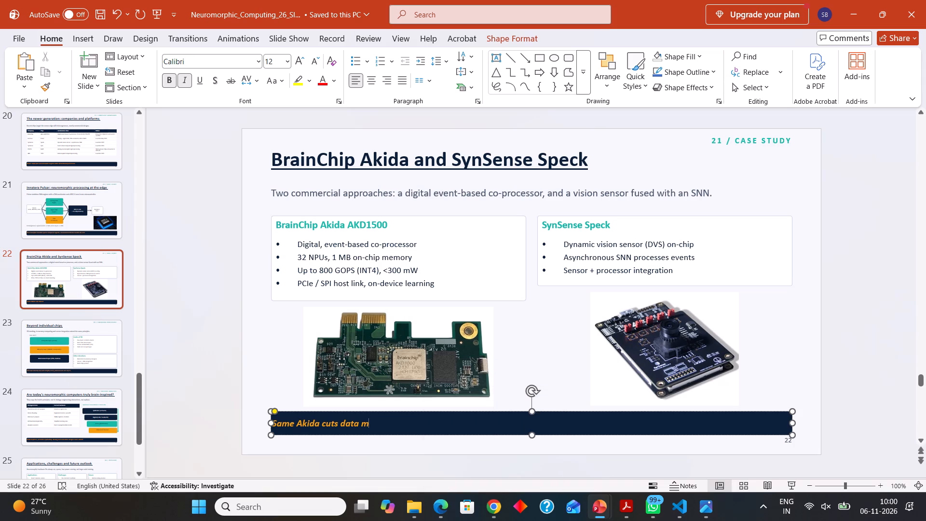
pyautogui.write('ovemen')
pyautogui.write('t in compute')
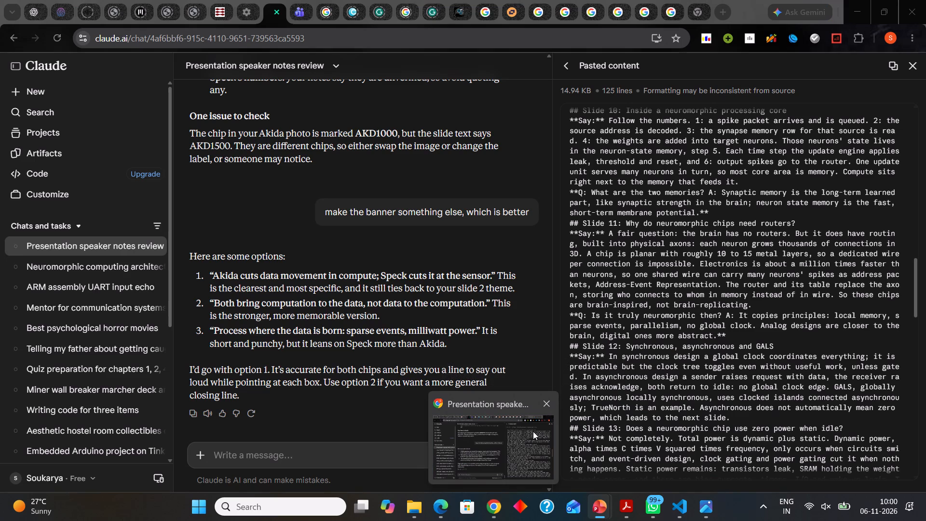
pyautogui.press('space')
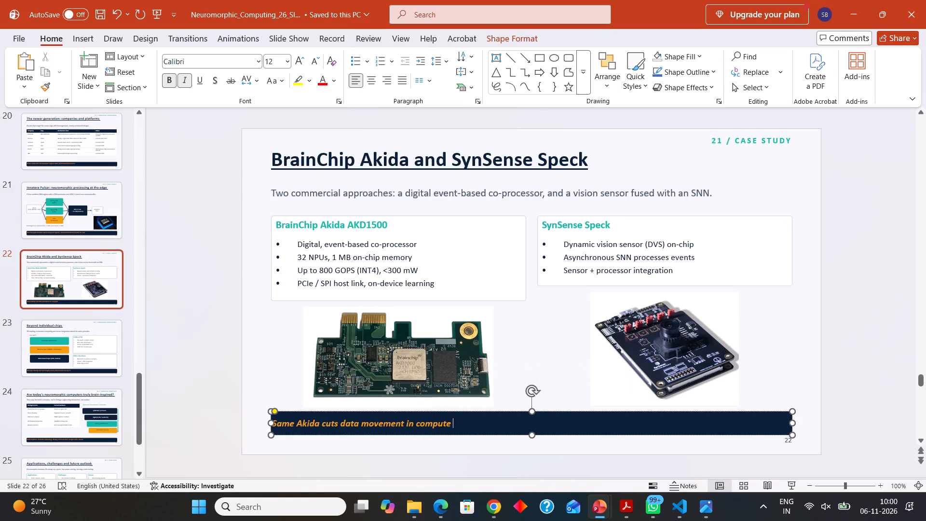
pyautogui.press('BackSpace')
pyautogui.write('peck cuts it at the sensor;')
pyautogui.press('space')
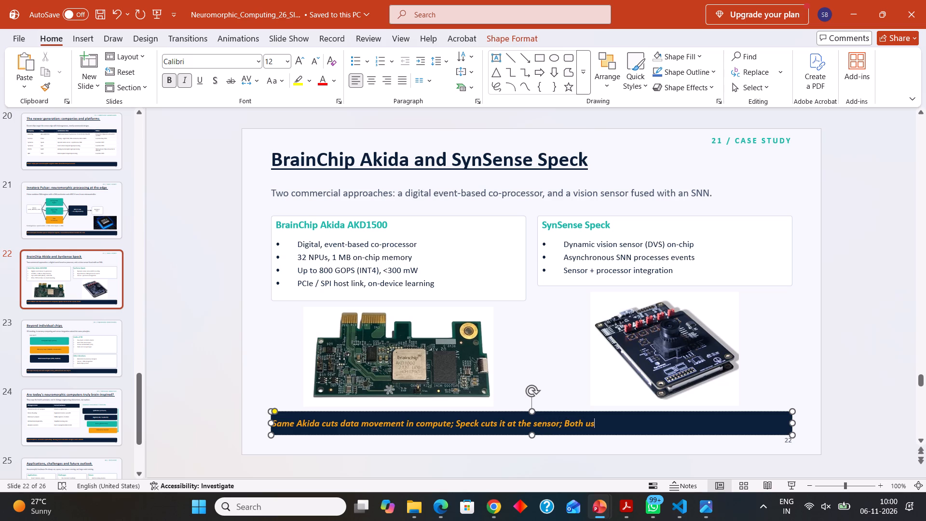
pyautogui.press('BackSpace')
pyautogui.press('BackSpace')
pyautogui.write('d in always-on edge devices')
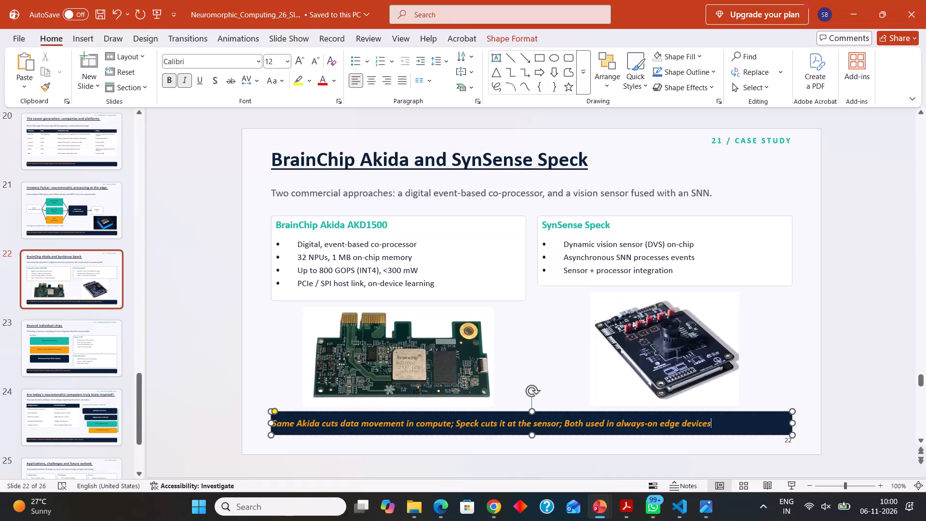
# Remove the leftover word "Same" from the start of slide 22's banner and deselect the banner.
pyautogui.click(298, 424)
pyautogui.press('BackSpace')
pyautogui.press('BackSpace')
pyautogui.press('BackSpace')
pyautogui.press('BackSpace')
pyautogui.press('BackSpace')
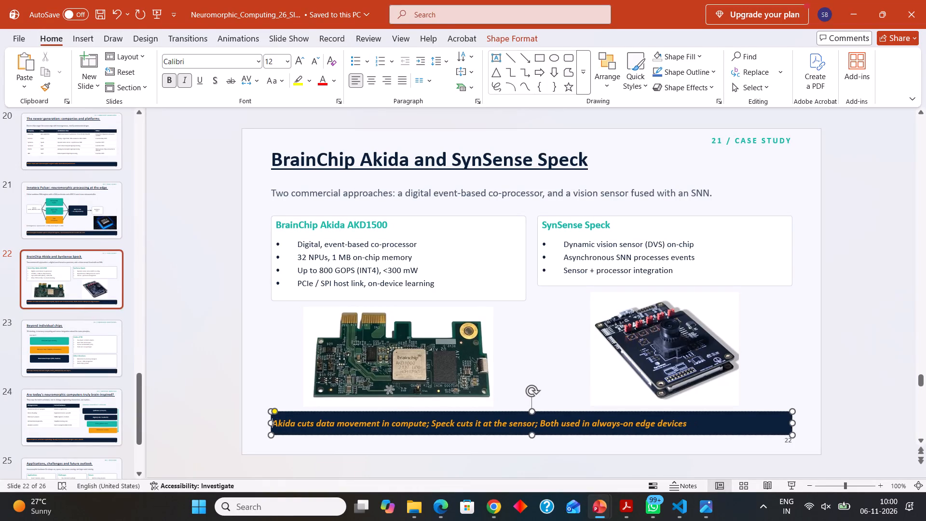
pyautogui.click(873, 343)
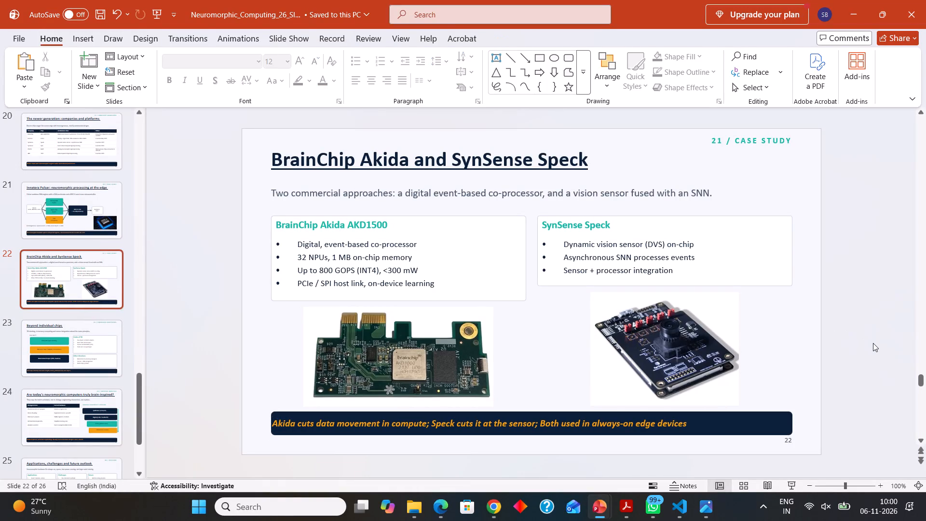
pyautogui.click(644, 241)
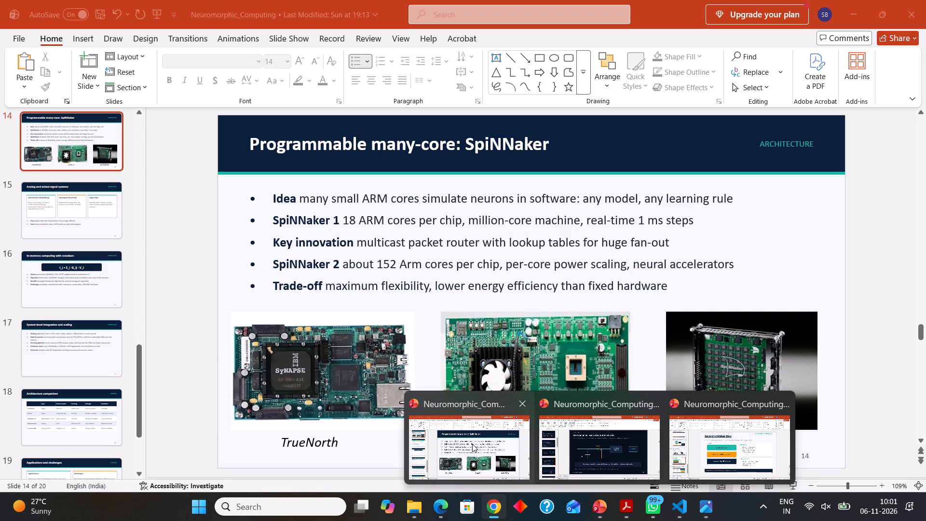
# Return to the 26-slide neuromorphic computing presentation in PowerPoint and review the remaining slides from 23 through the References slide.
pyautogui.click(730, 433)
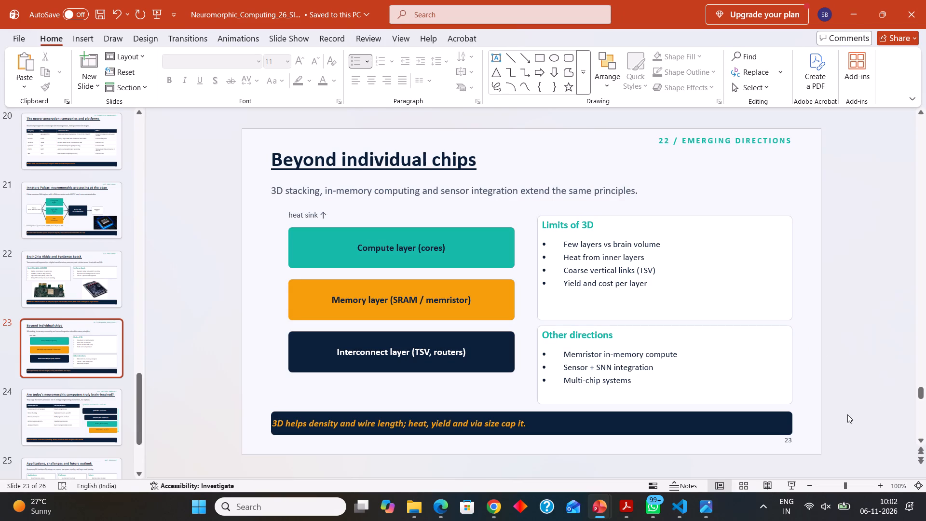
pyautogui.press('Right')
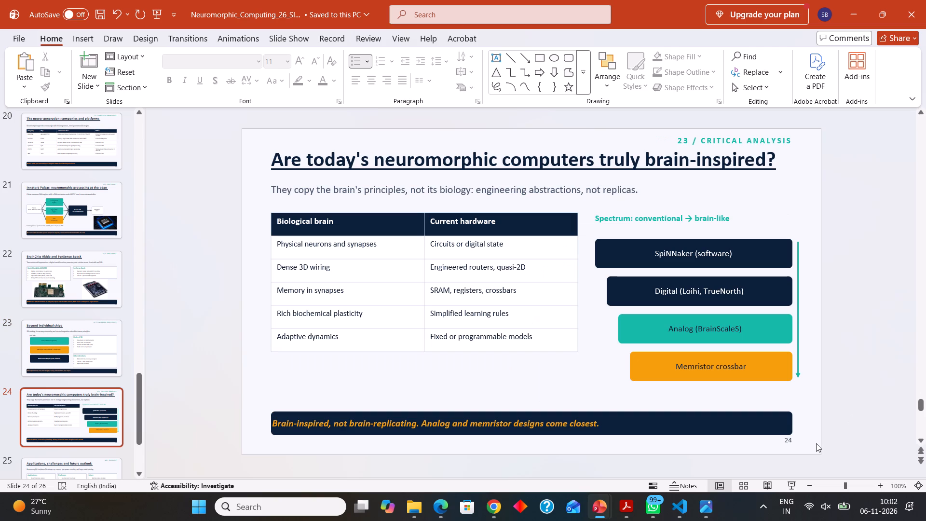
pyautogui.press('Right')
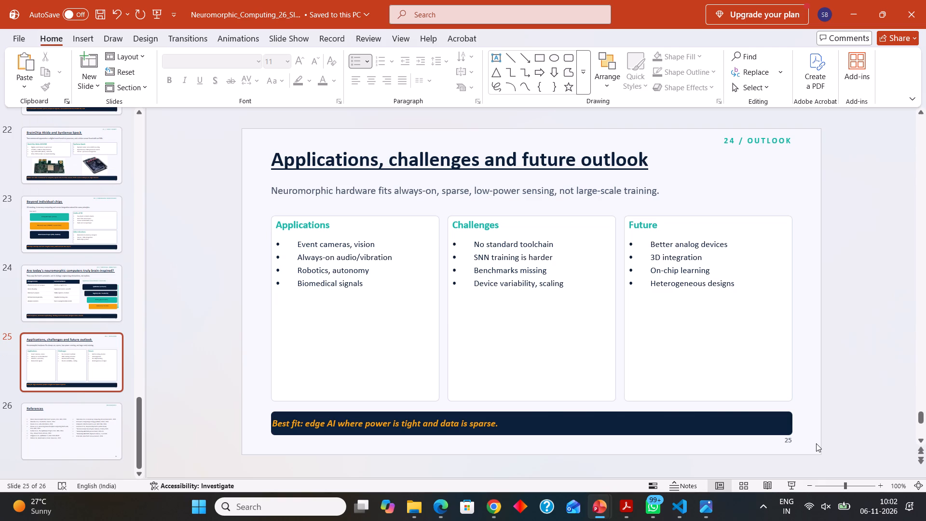
pyautogui.press('Right')
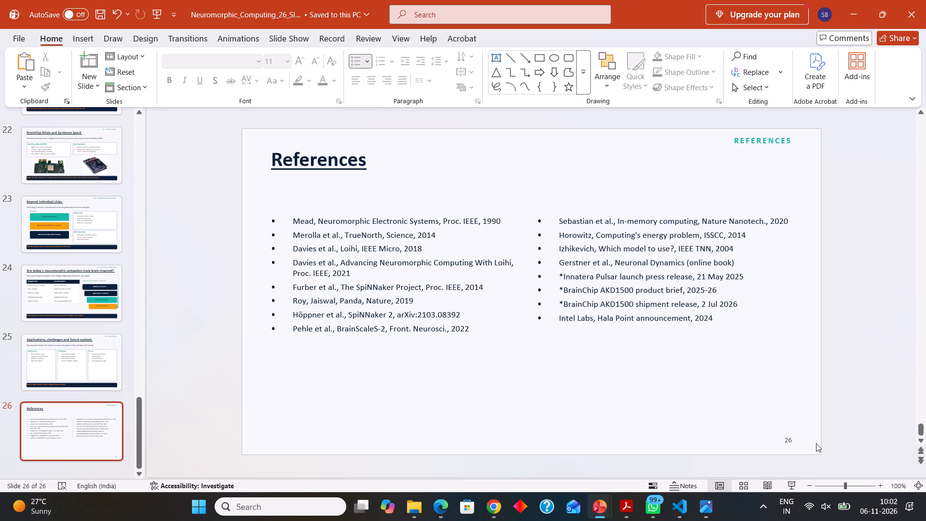